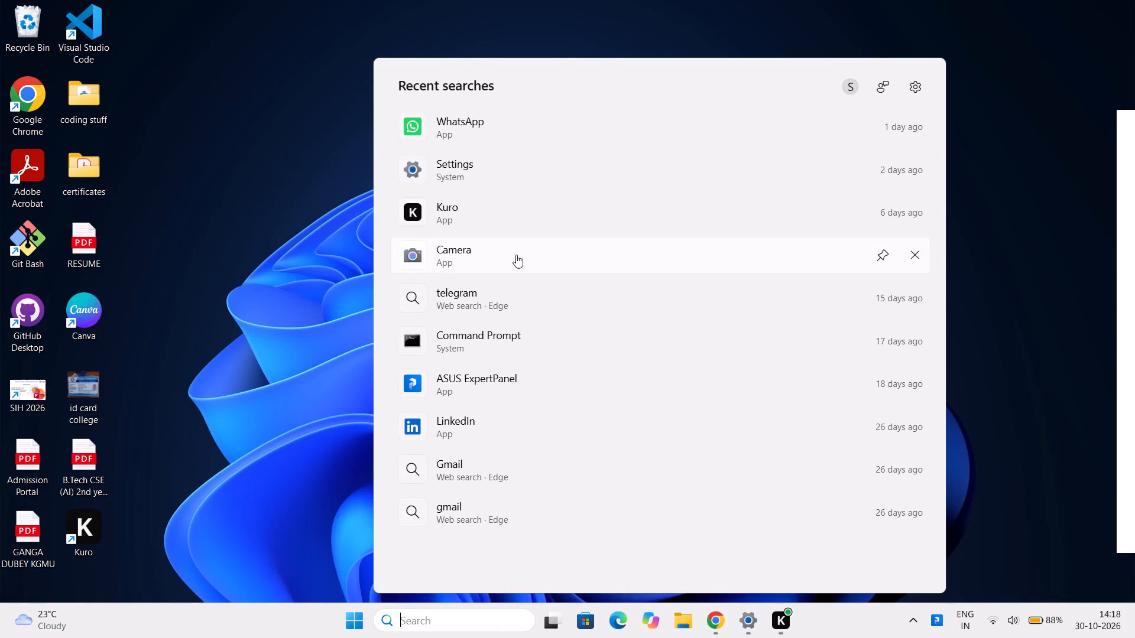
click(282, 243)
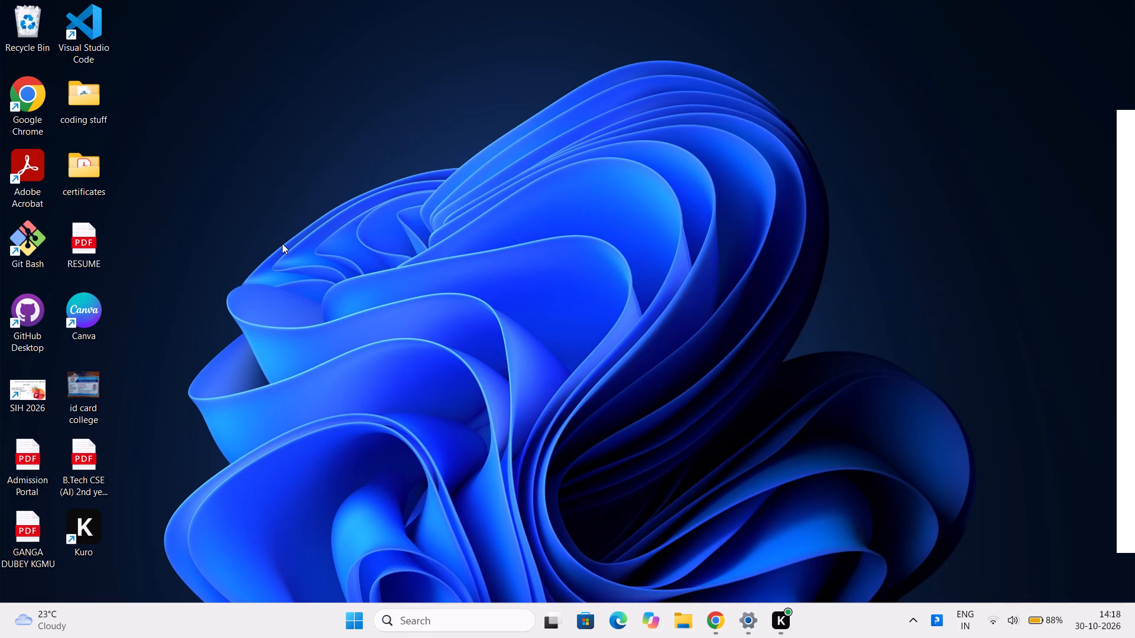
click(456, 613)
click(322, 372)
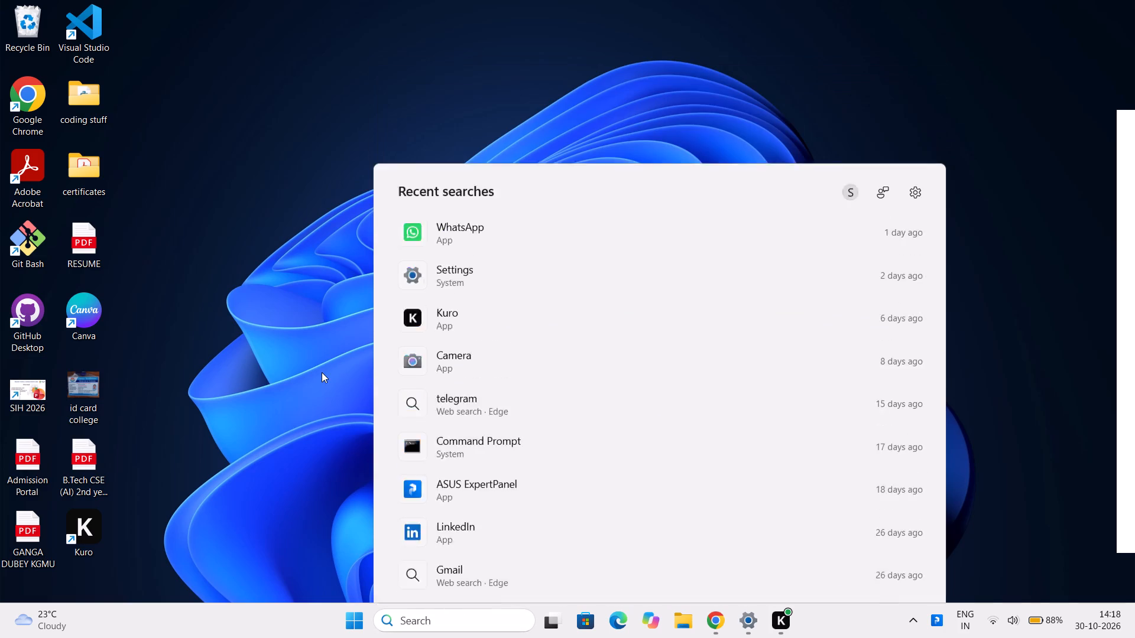
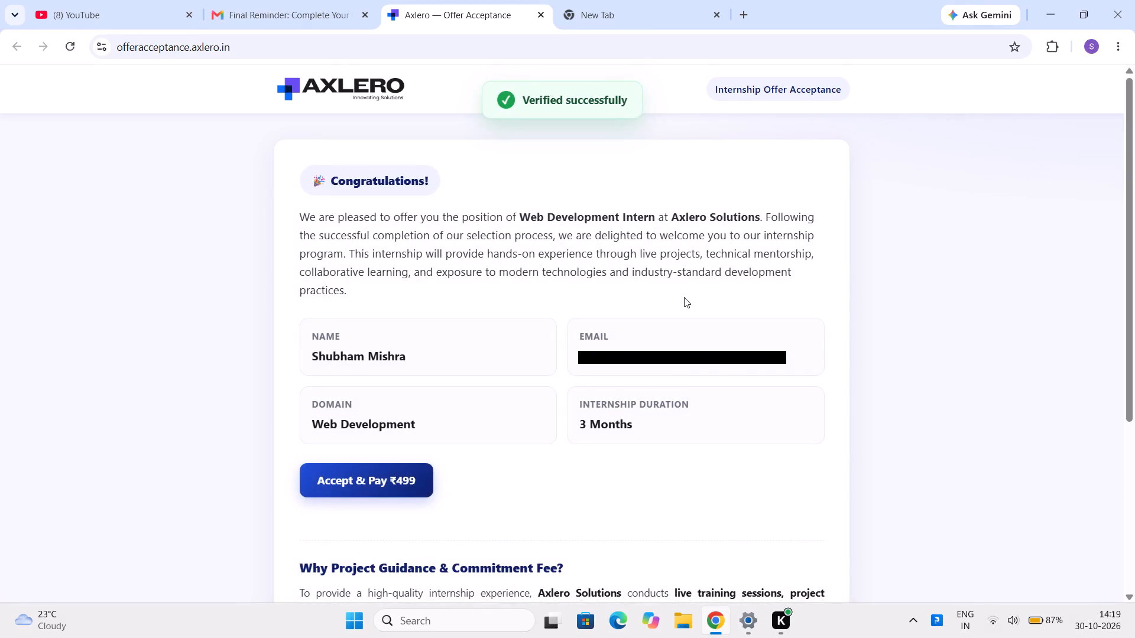
Read through the Axlero internship offer, examining the position, domain, duration, acceptance payment and the commitment fee explanation.
scroll(684, 297, down, 1)
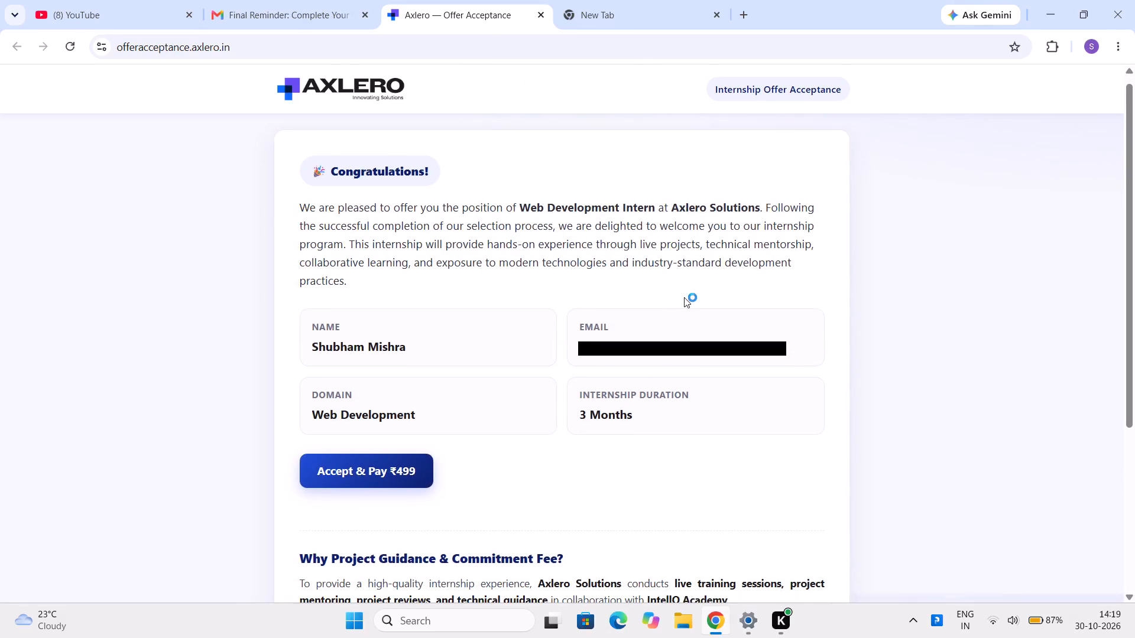
scroll(684, 297, down, 1)
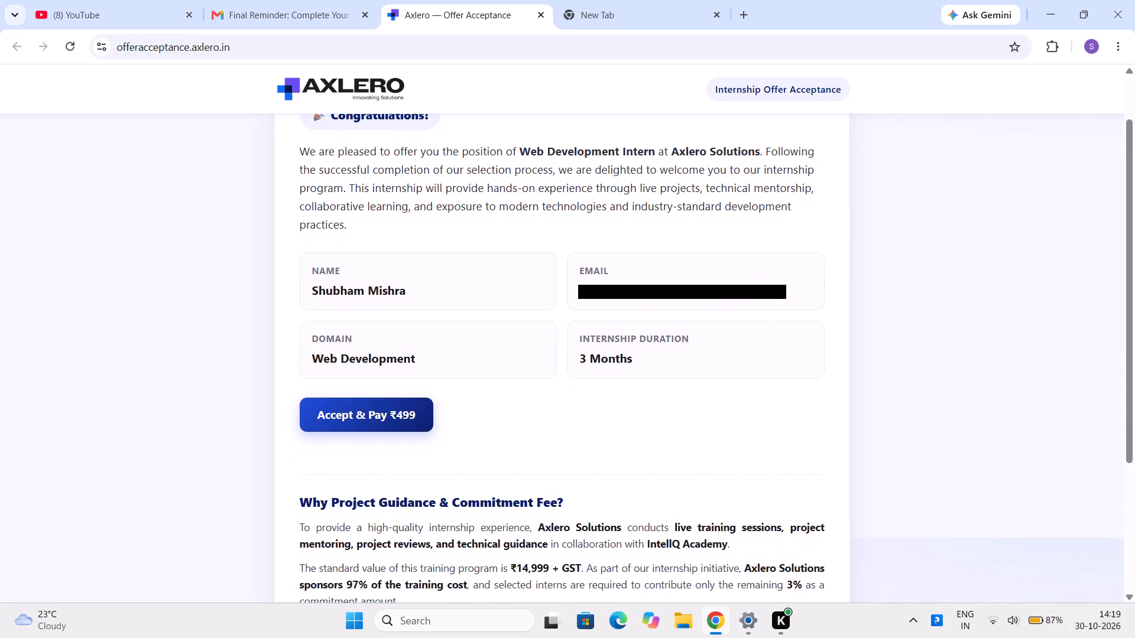
scroll(684, 297, down, 3)
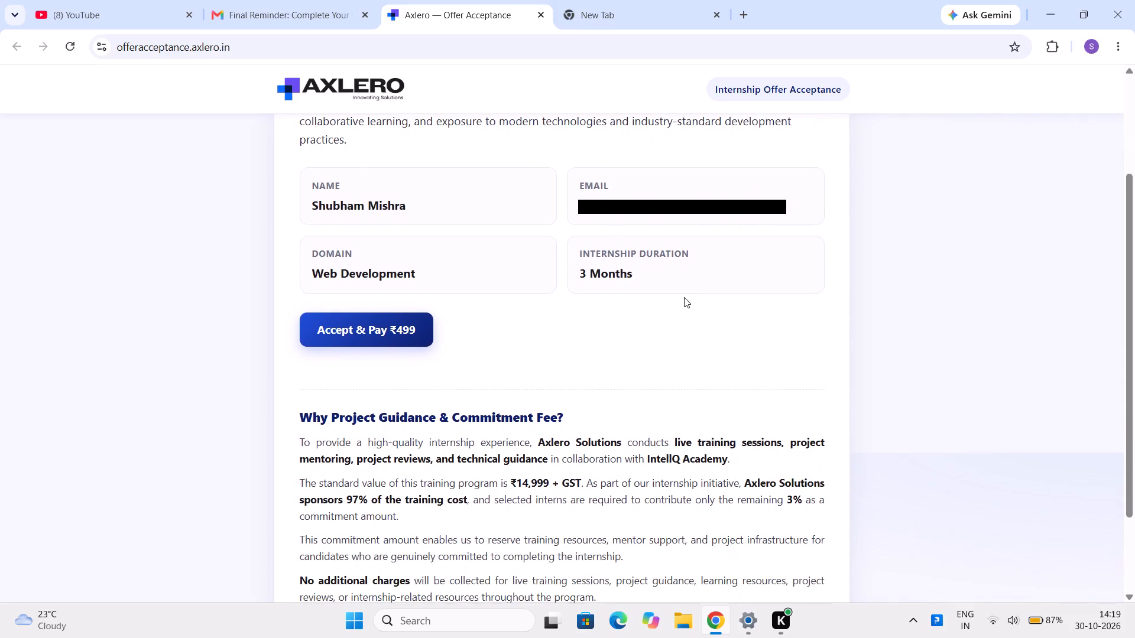
scroll(684, 297, down, 2)
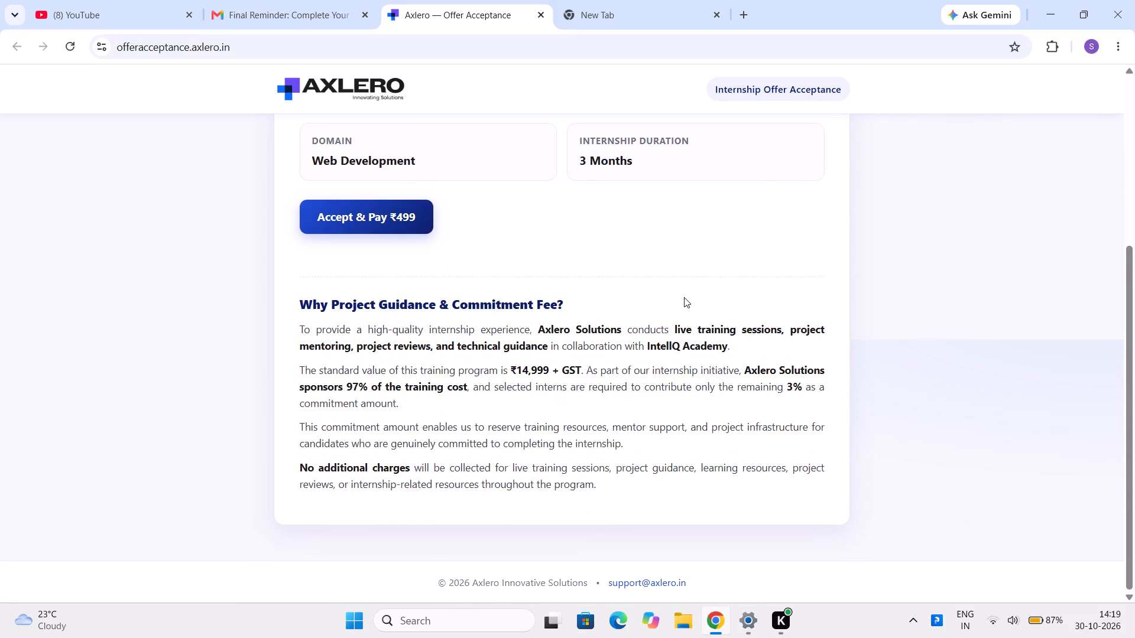
scroll(684, 297, up, 3)
scroll(684, 297, down, 2)
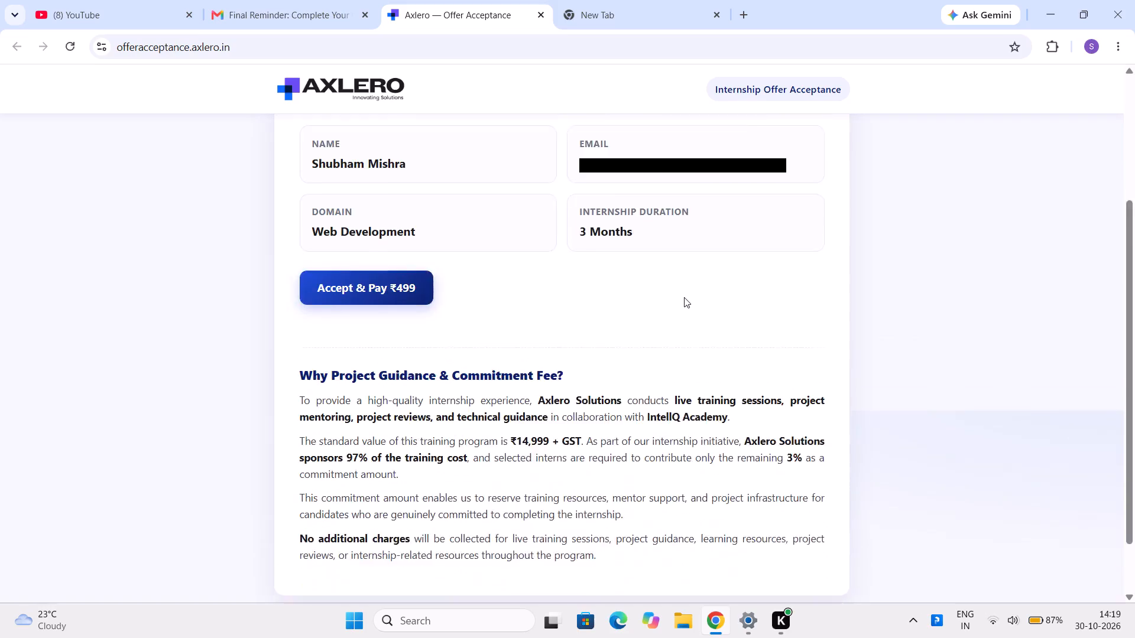
scroll(684, 297, up, 2)
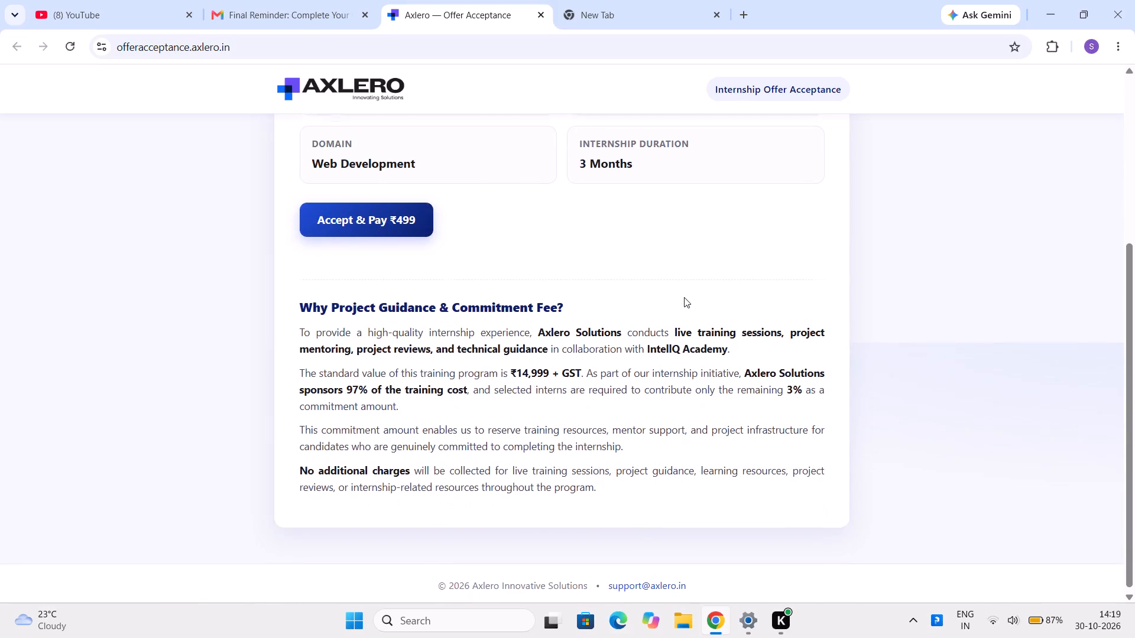
scroll(684, 297, up, 7)
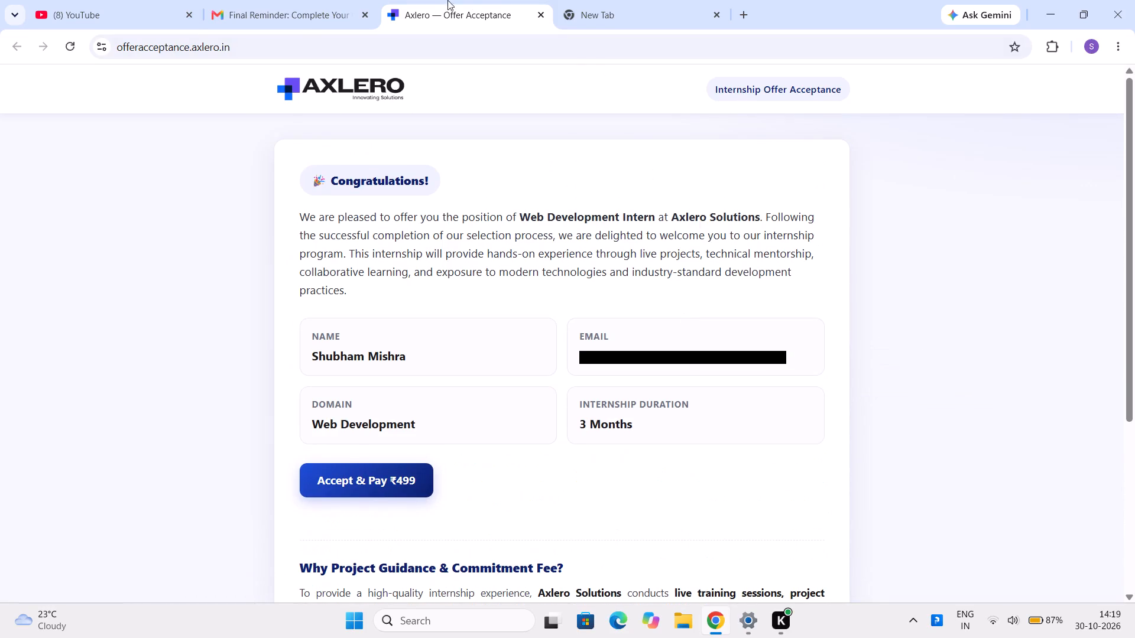
Switch from the internship offer page to the already open blank browser tab.
click(618, 22)
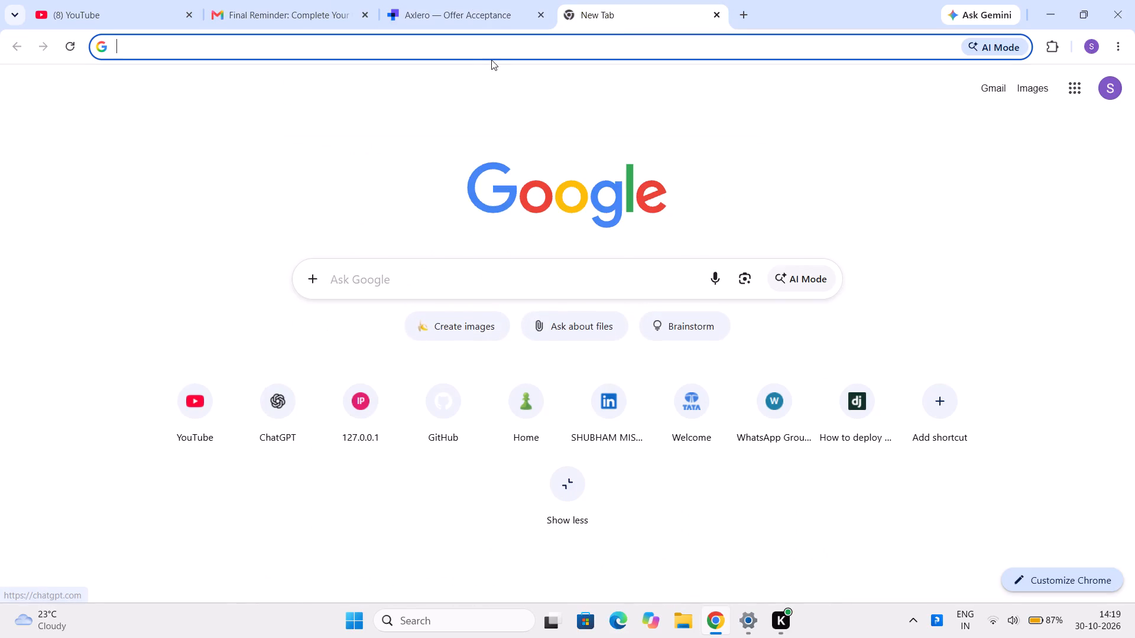
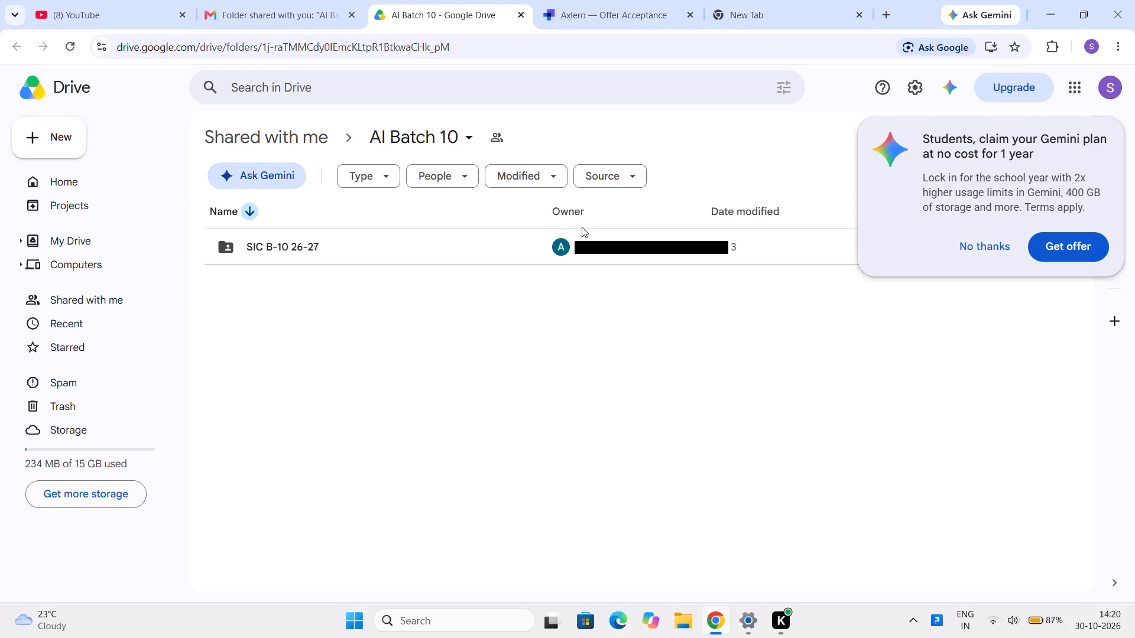
Open the SIC B-10 26-27 folder inside the shared AI Batch 10 folder.
double_click(569, 237)
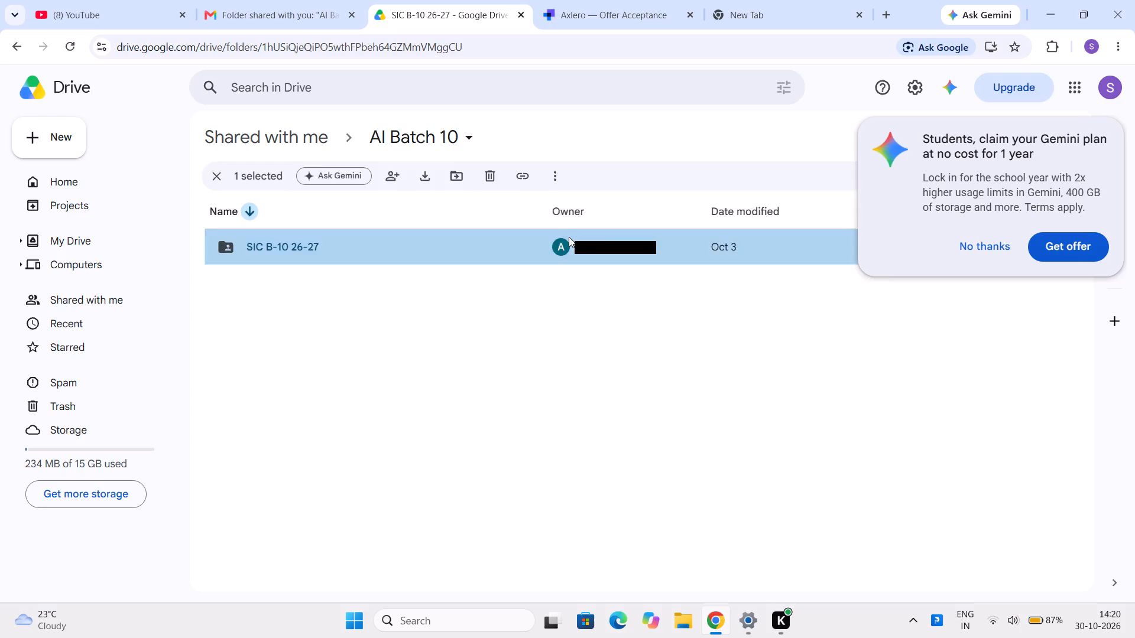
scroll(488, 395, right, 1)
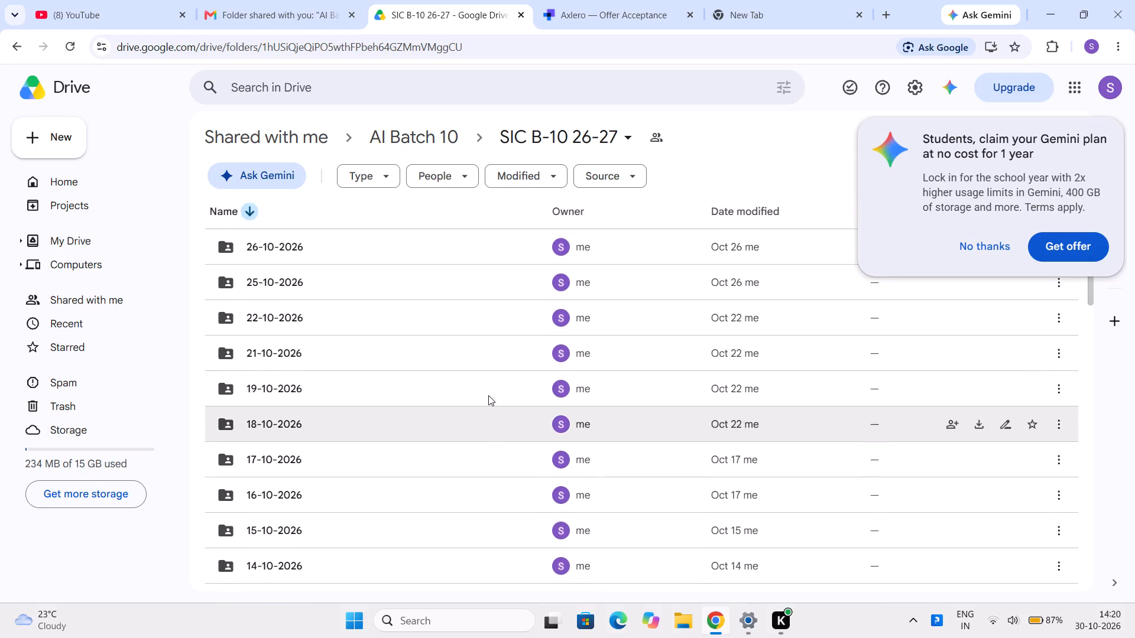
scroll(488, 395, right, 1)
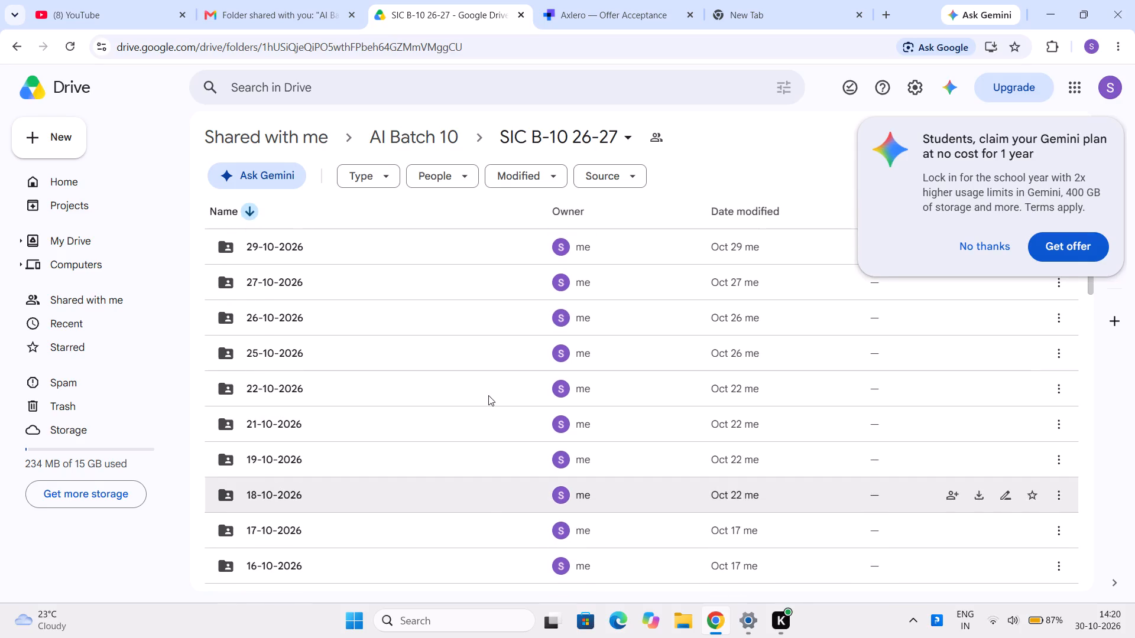
Decline the student Gemini plan offer shown over the SIC B-10 26-27 folder.
click(1001, 242)
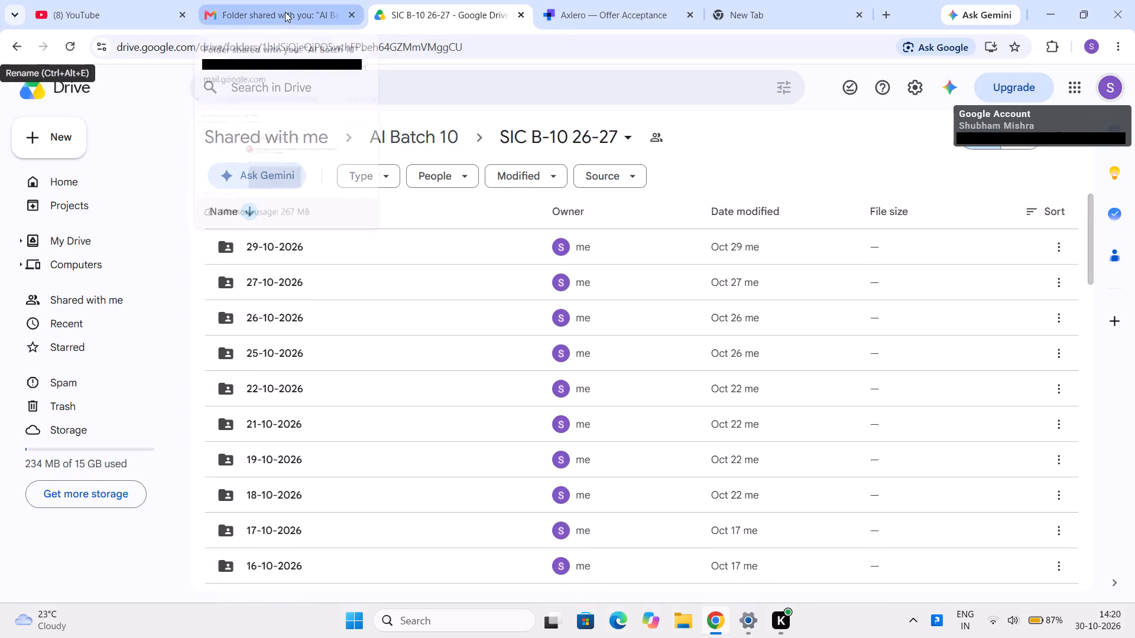
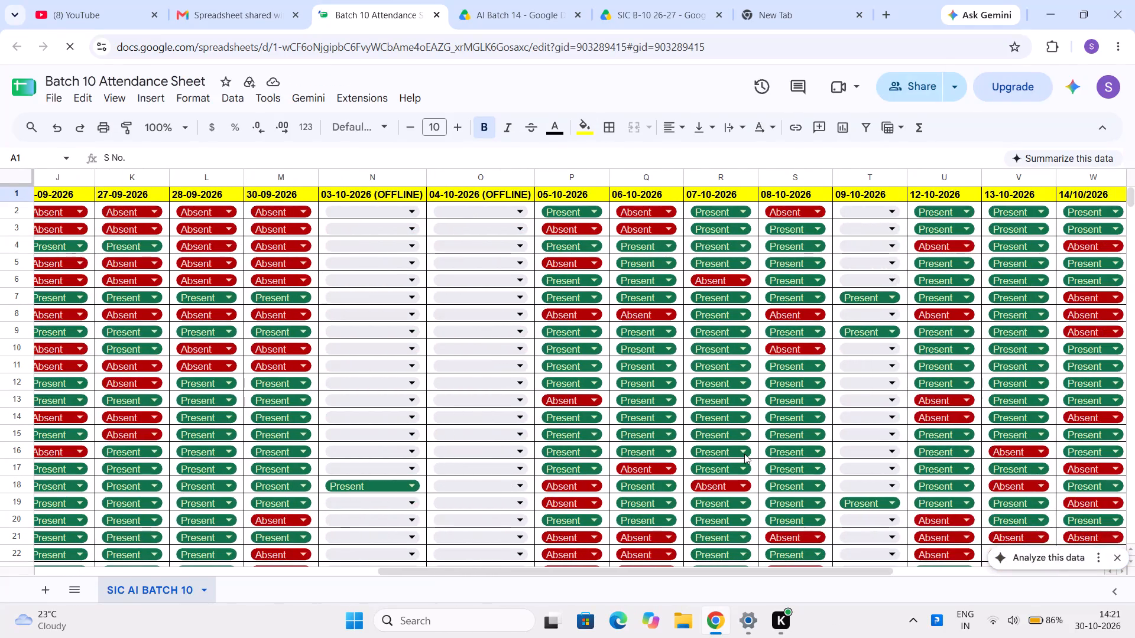
Look across the October date columns of the Batch 10 Attendance Sheet through to the unfilled date columns at its end.
scroll(744, 454, left, 7)
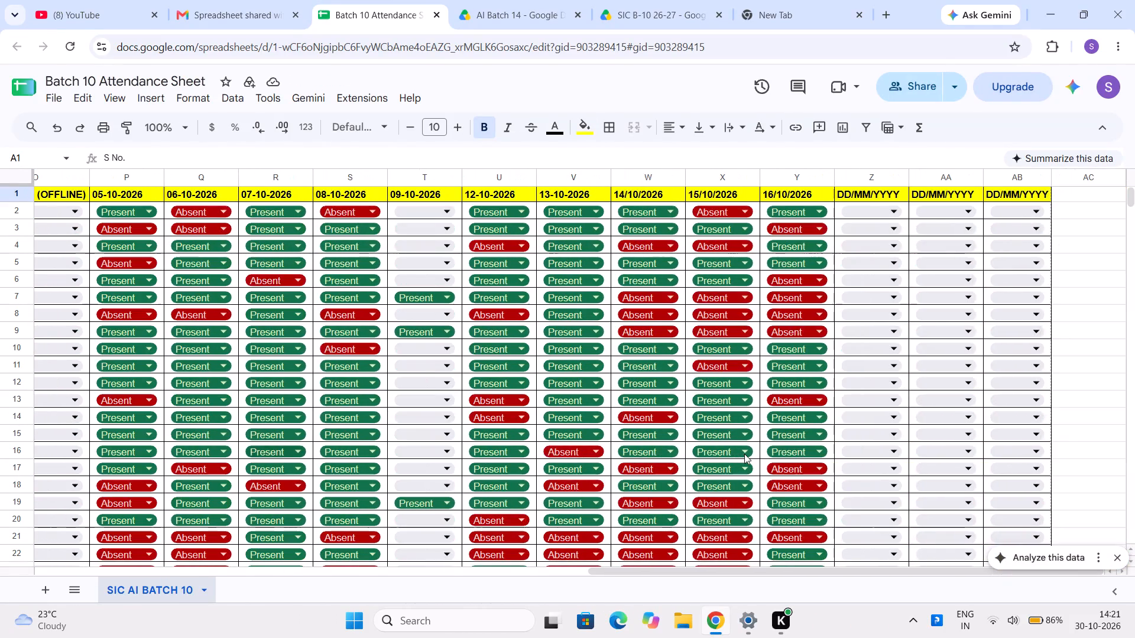
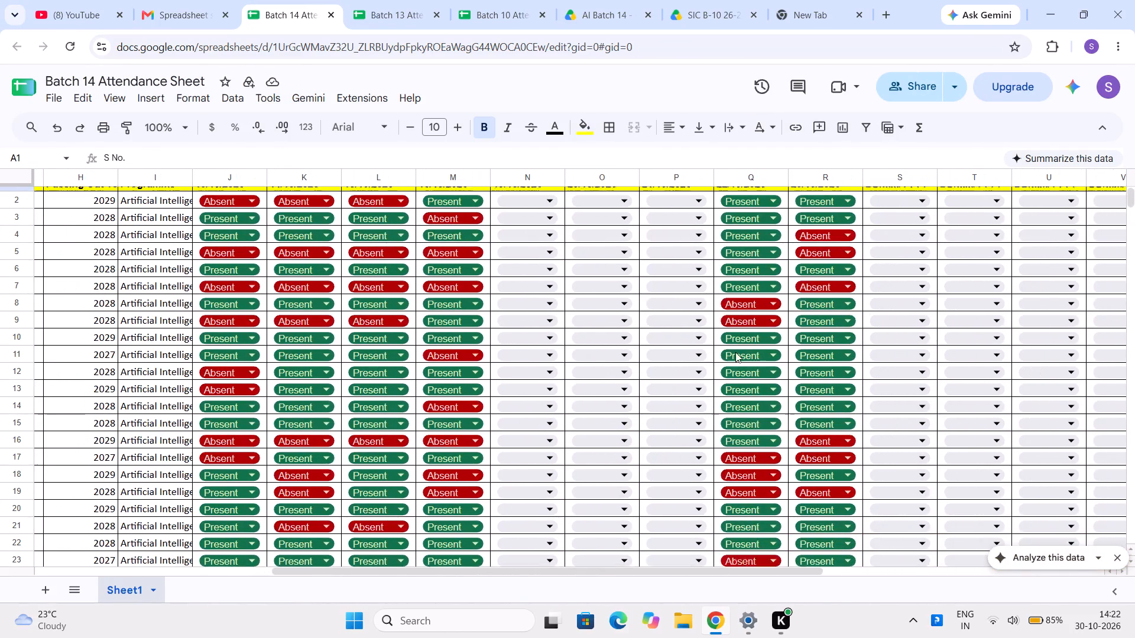
Look over the October attendance entries in the Batch 14 Attendance Sheet, down the student rows and across to the undated columns.
scroll(735, 352, left, 2)
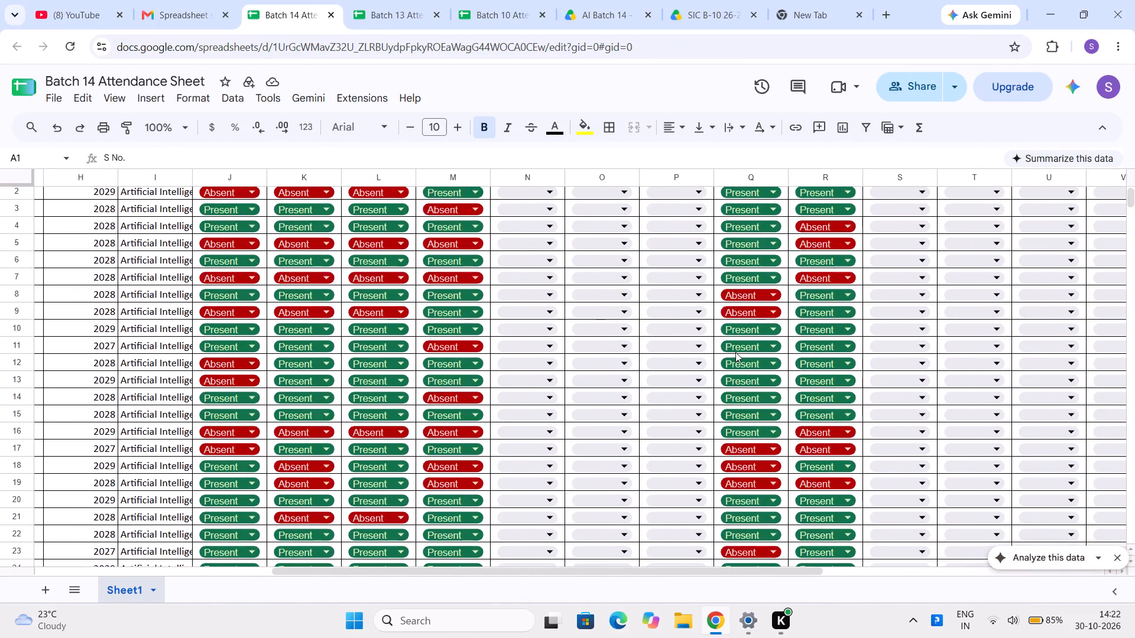
scroll(735, 352, left, 2)
scroll(735, 352, down, 4)
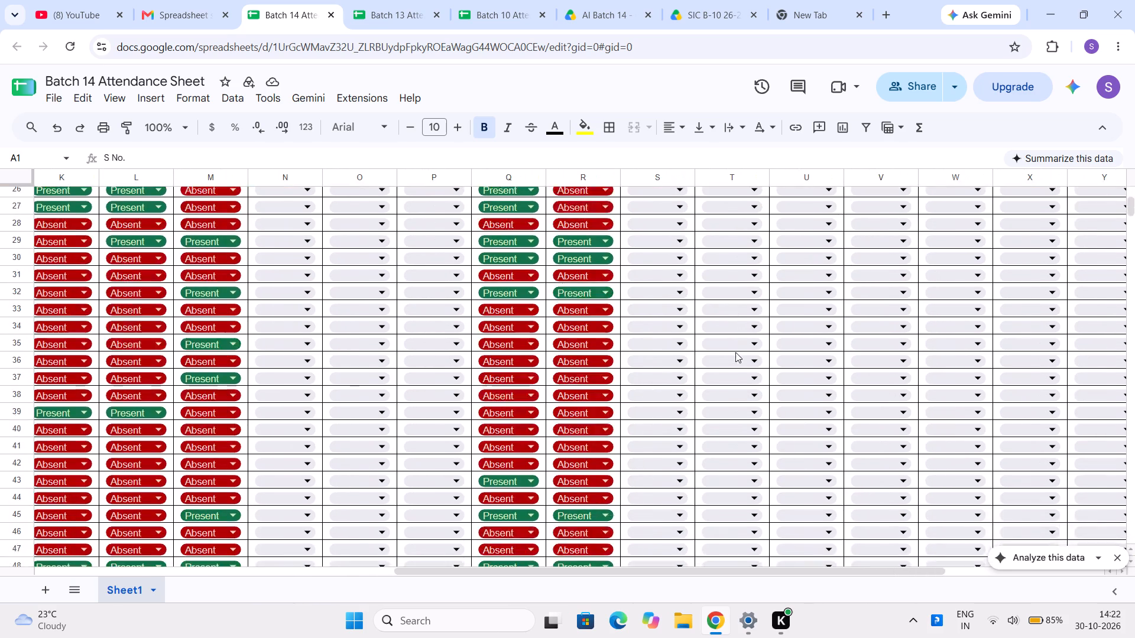
scroll(735, 352, up, 8)
scroll(735, 352, left, 2)
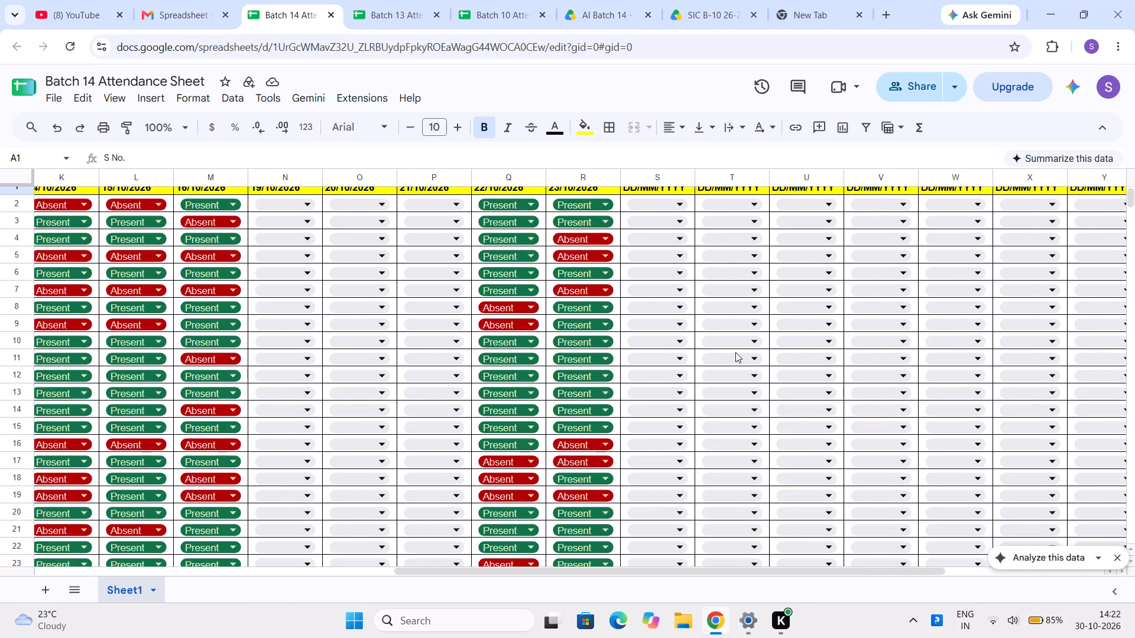
scroll(735, 352, left, 1)
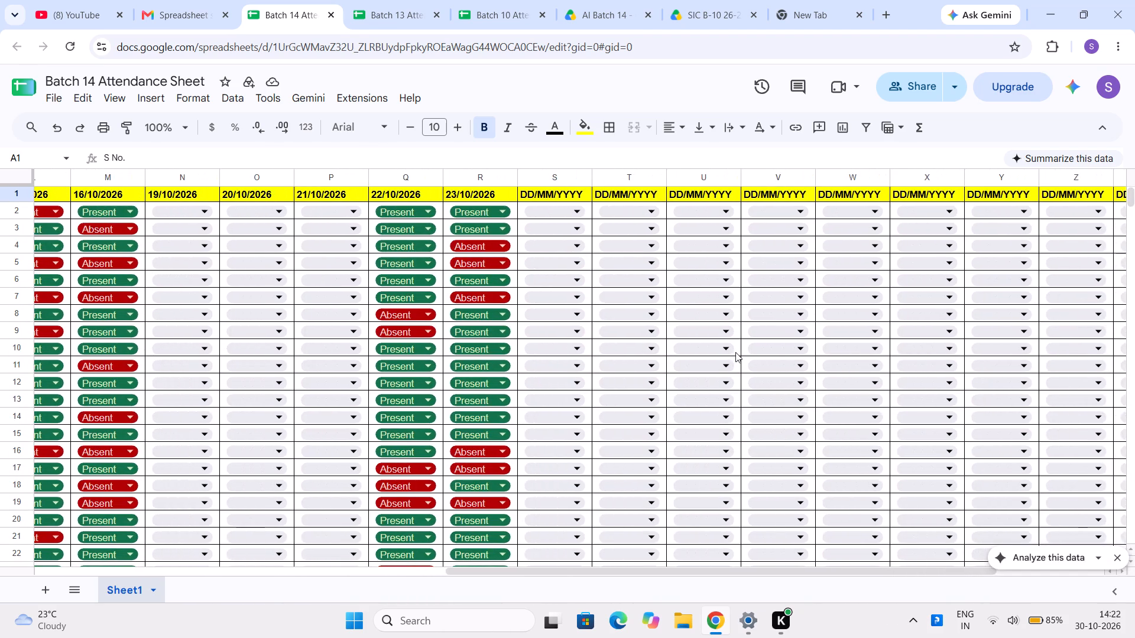
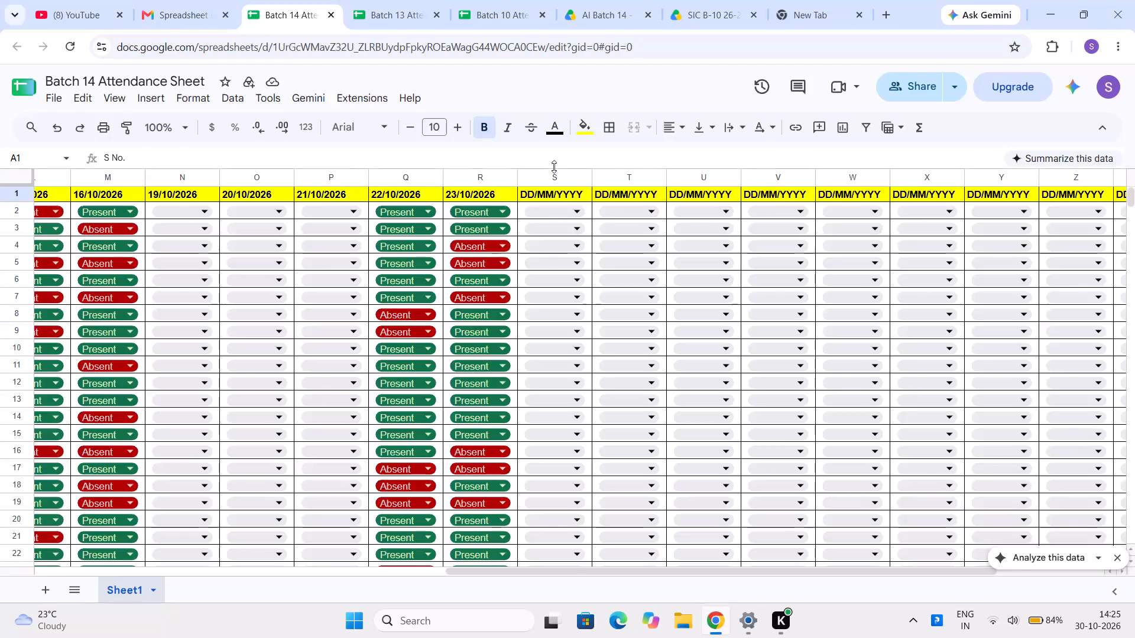
Switch from the Batch 14 attendance spreadsheet to the Batch 13 Attendance Sheet to view its attendance records.
double_click(365, 0)
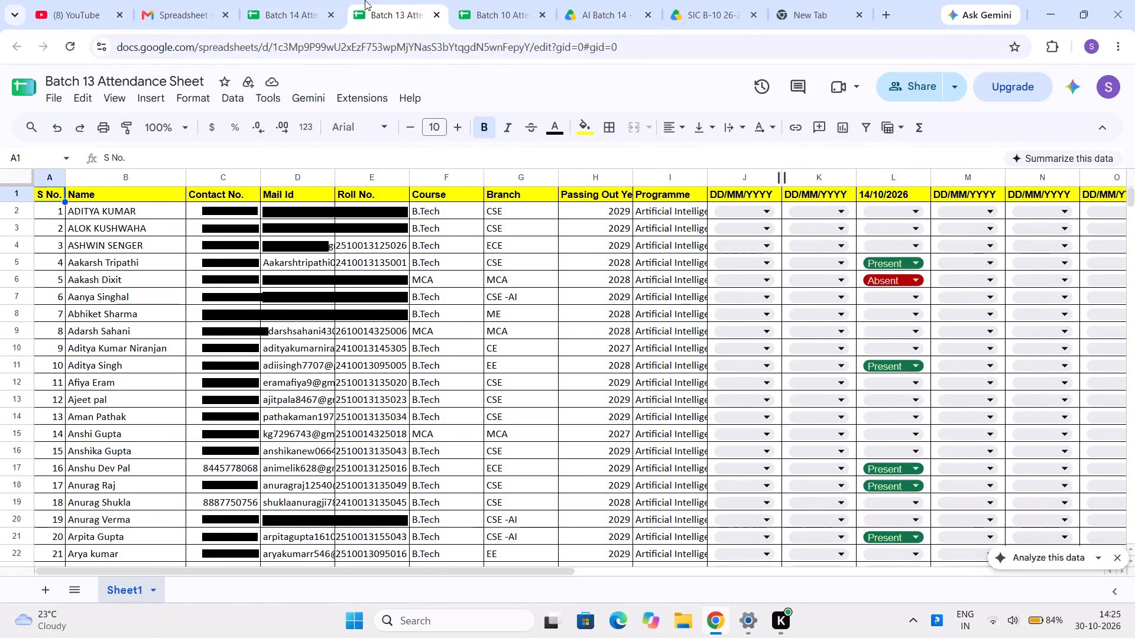
click(387, 13)
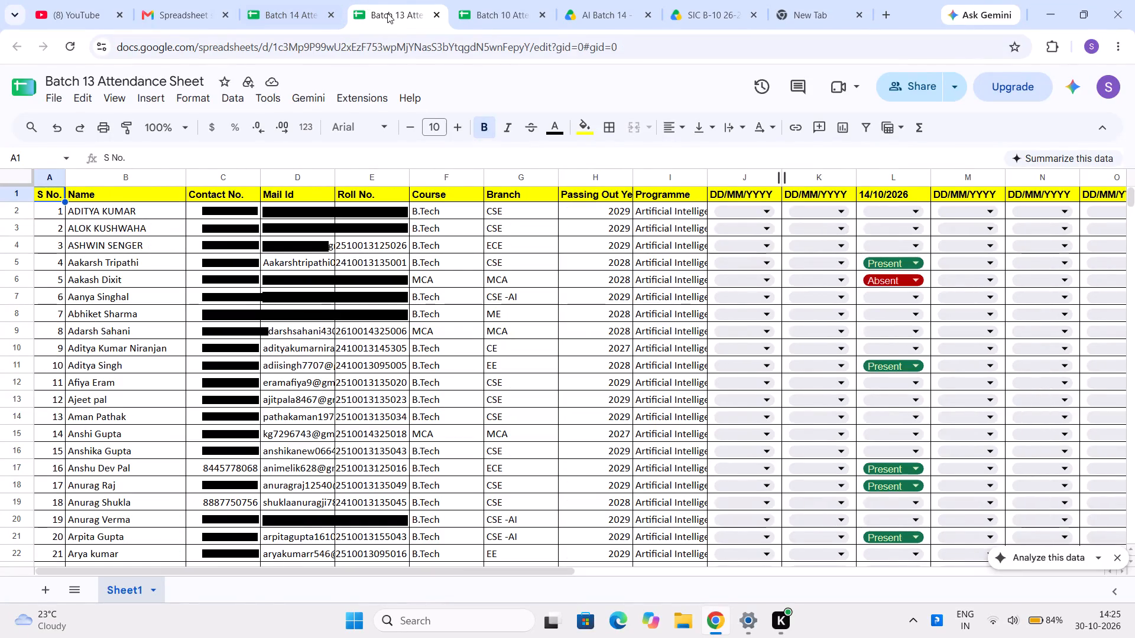
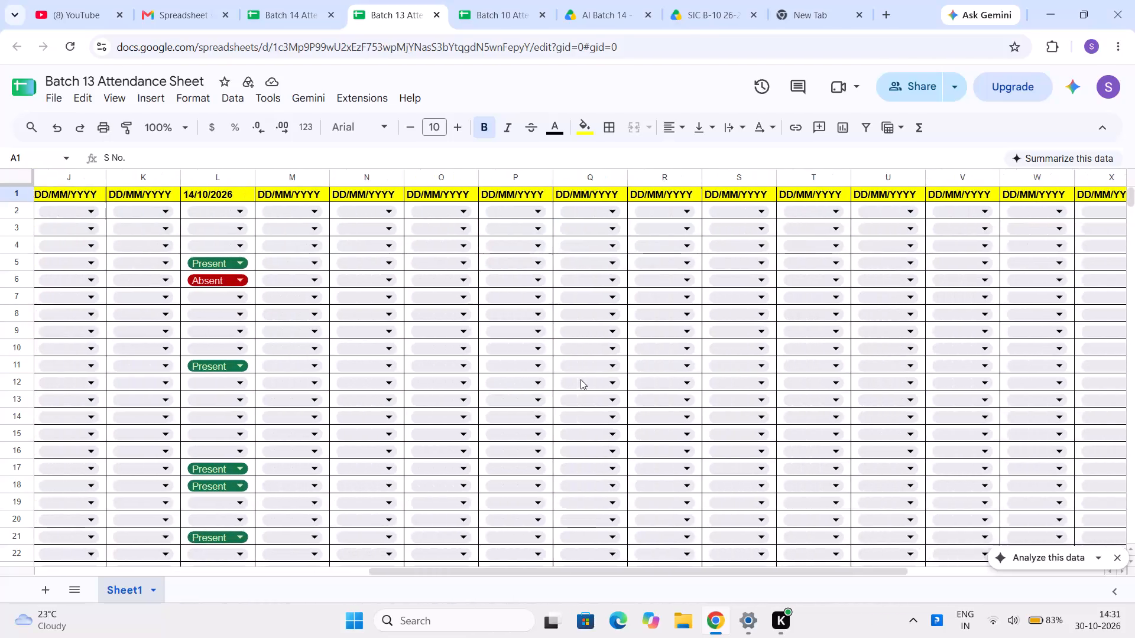
Look through the Batch 13 student rows and attendance columns, and return to the Batch 14 Attendance Sheet.
scroll(581, 379, right, 4)
scroll(581, 379, down, 3)
scroll(581, 379, up, 3)
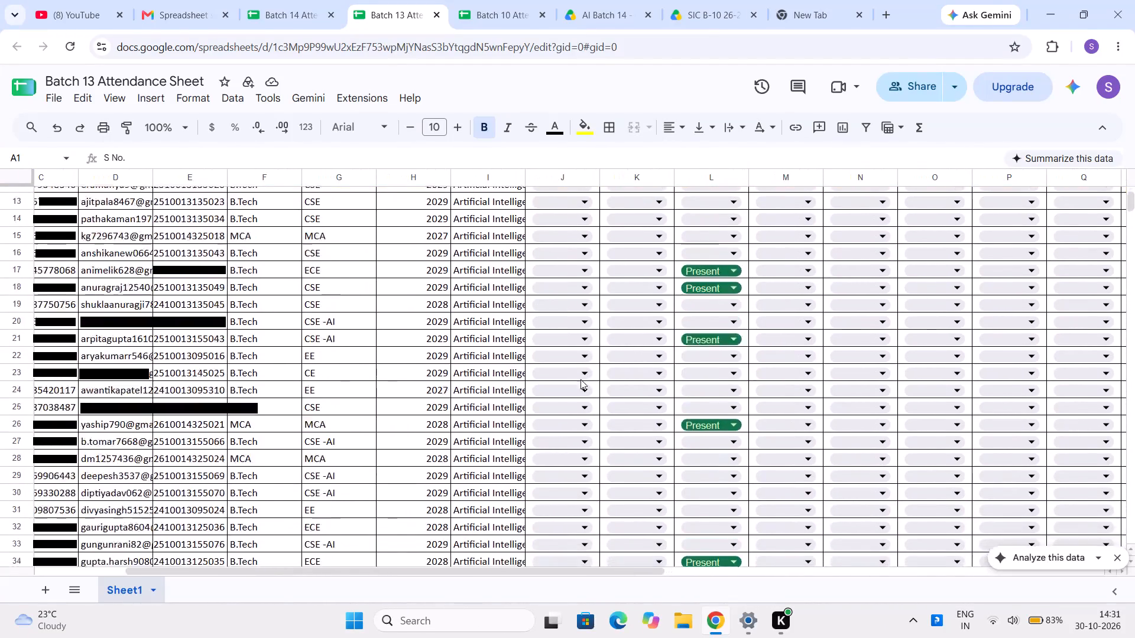
scroll(581, 379, up, 2)
click(297, 6)
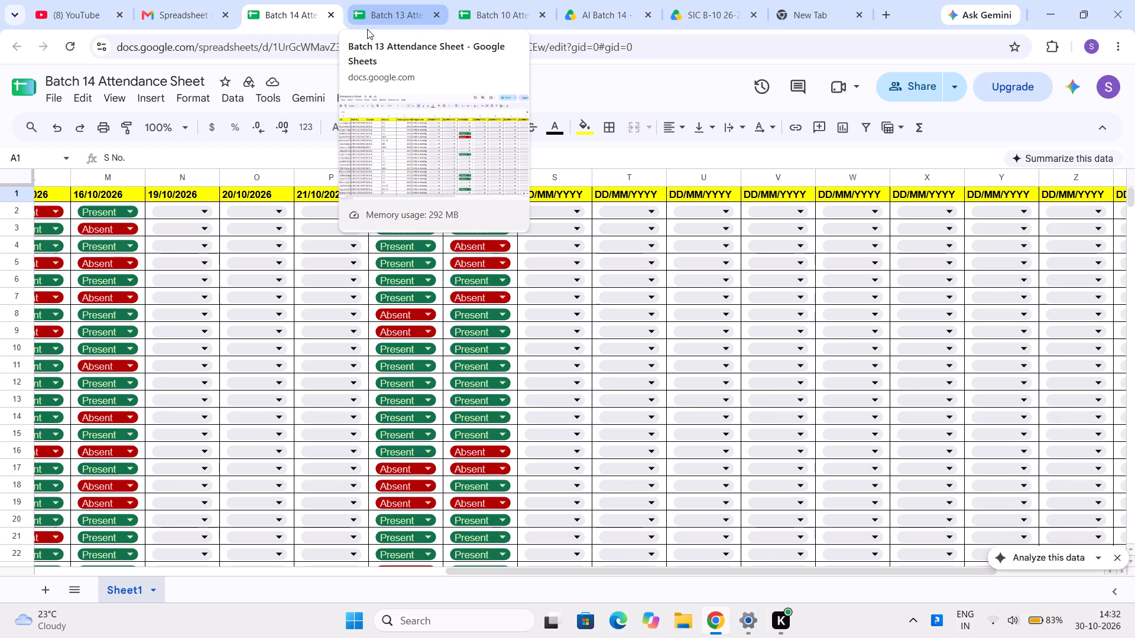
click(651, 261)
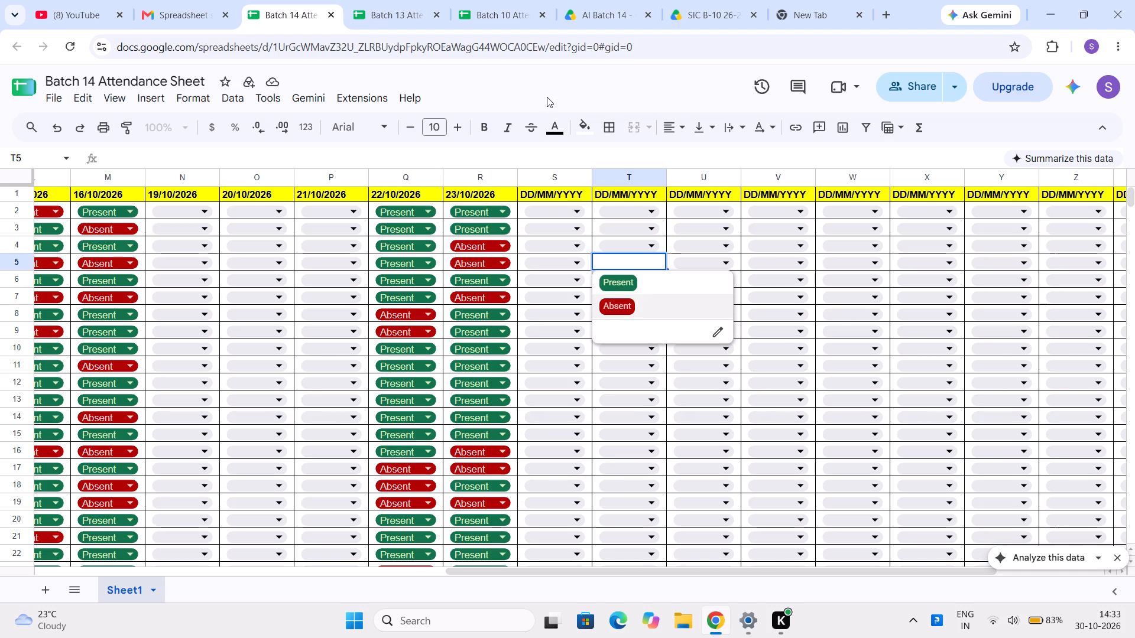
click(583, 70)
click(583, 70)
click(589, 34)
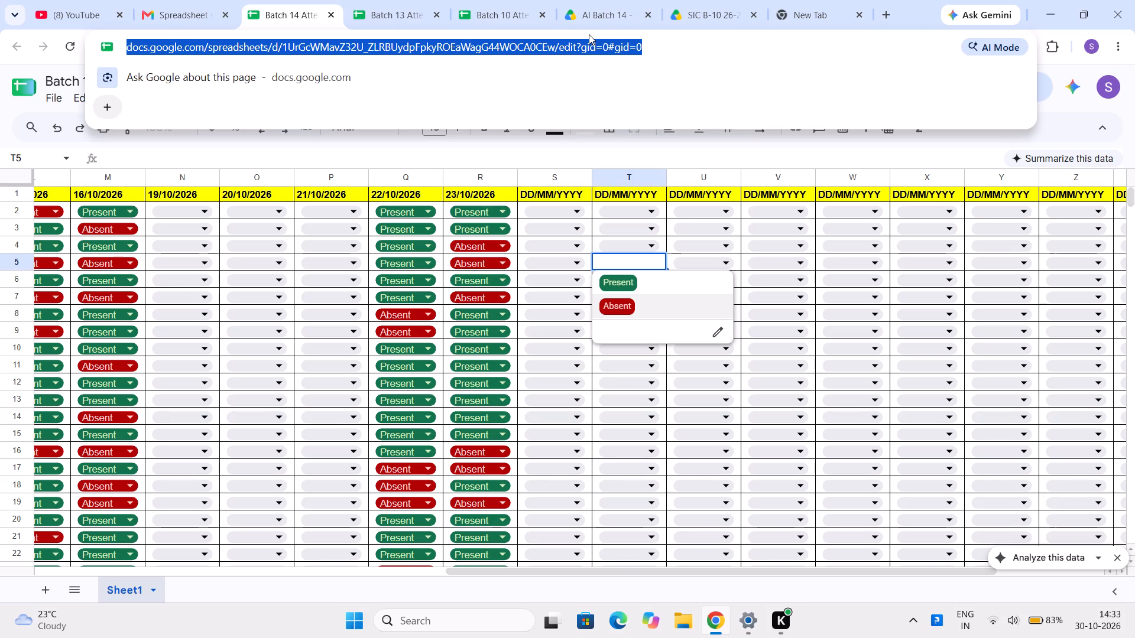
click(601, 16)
Close the Batch 13 Attendance Sheet and view the dated folders in the AI Batch 14 Drive folder.
click(516, 16)
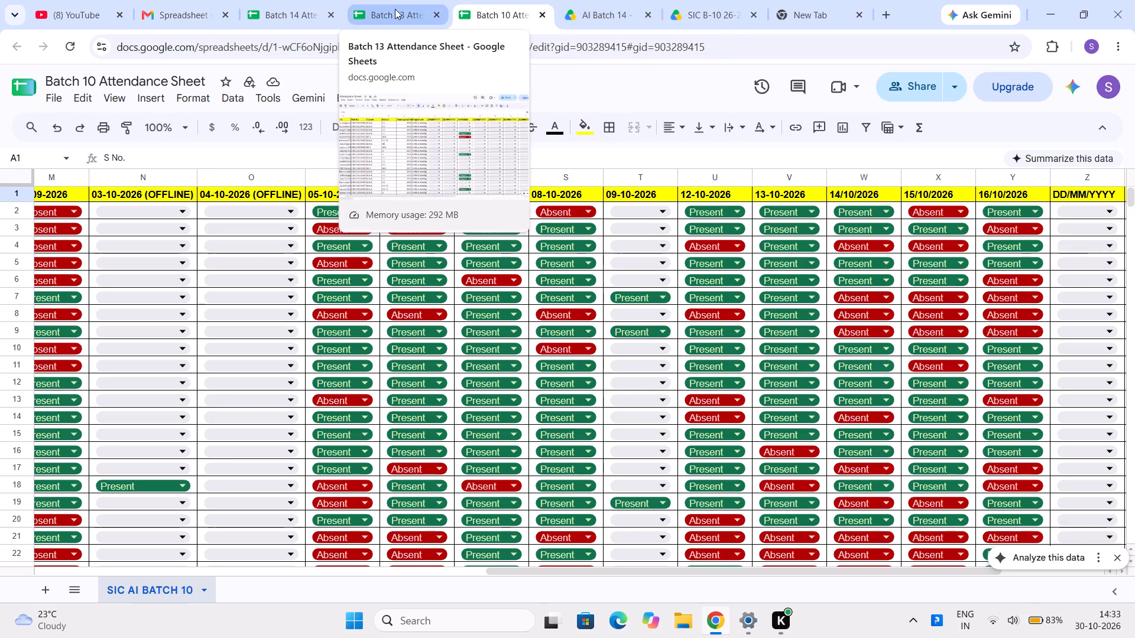
click(437, 11)
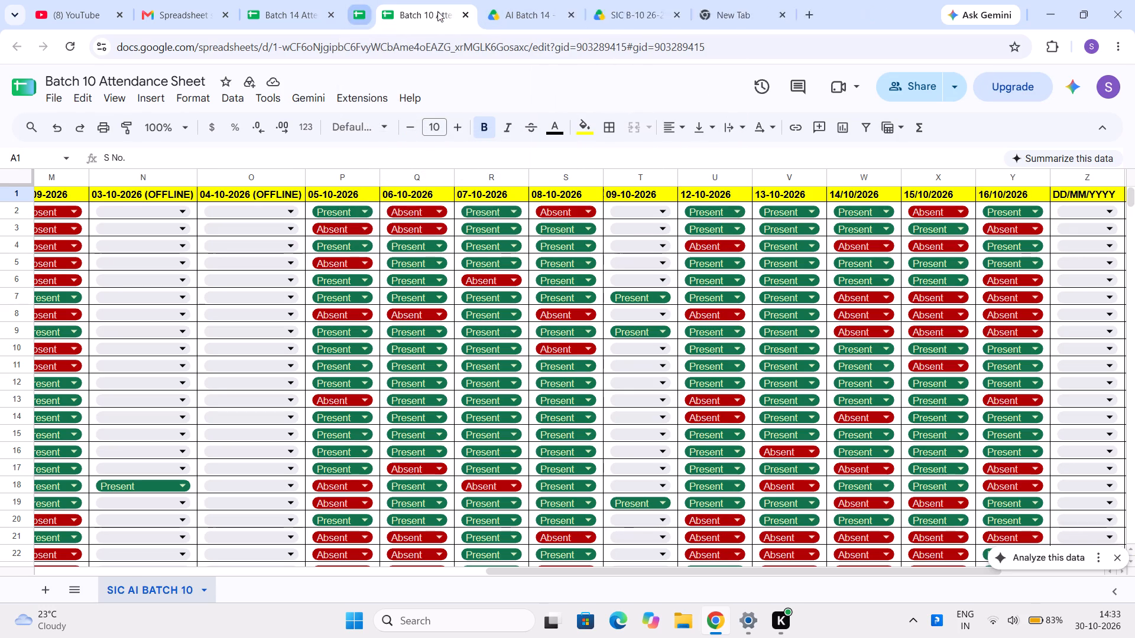
click(521, 17)
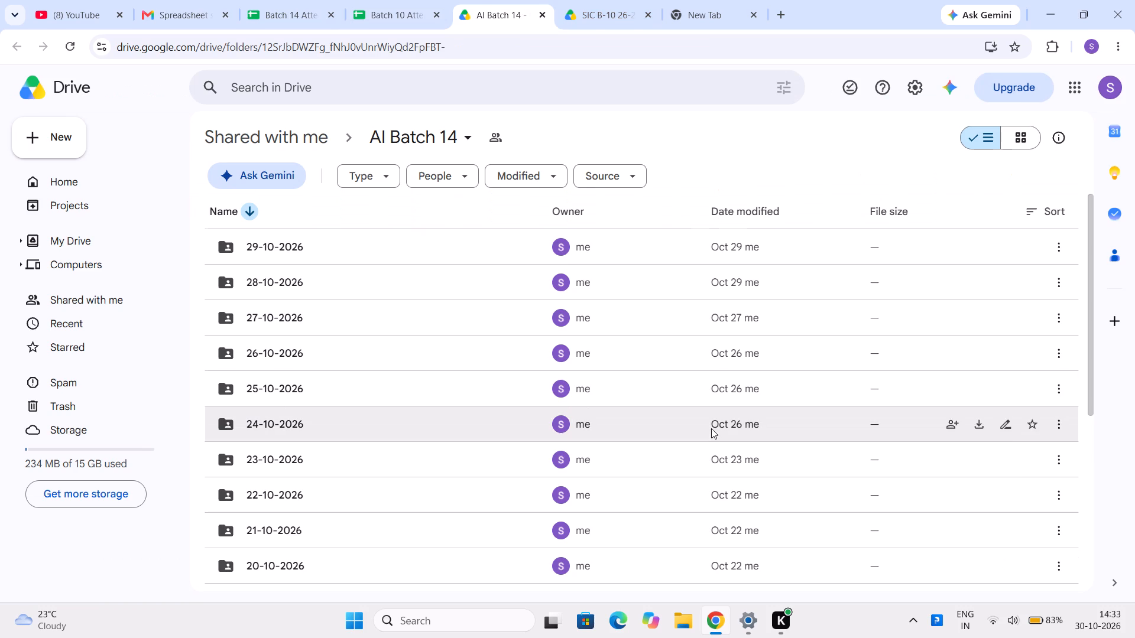
In the Batch 14 Attendance Sheet, copy the blank DD/MM/YYYY columns AA:AB and paste them starting at column AC.
click(327, 12)
scroll(599, 197, left, 2)
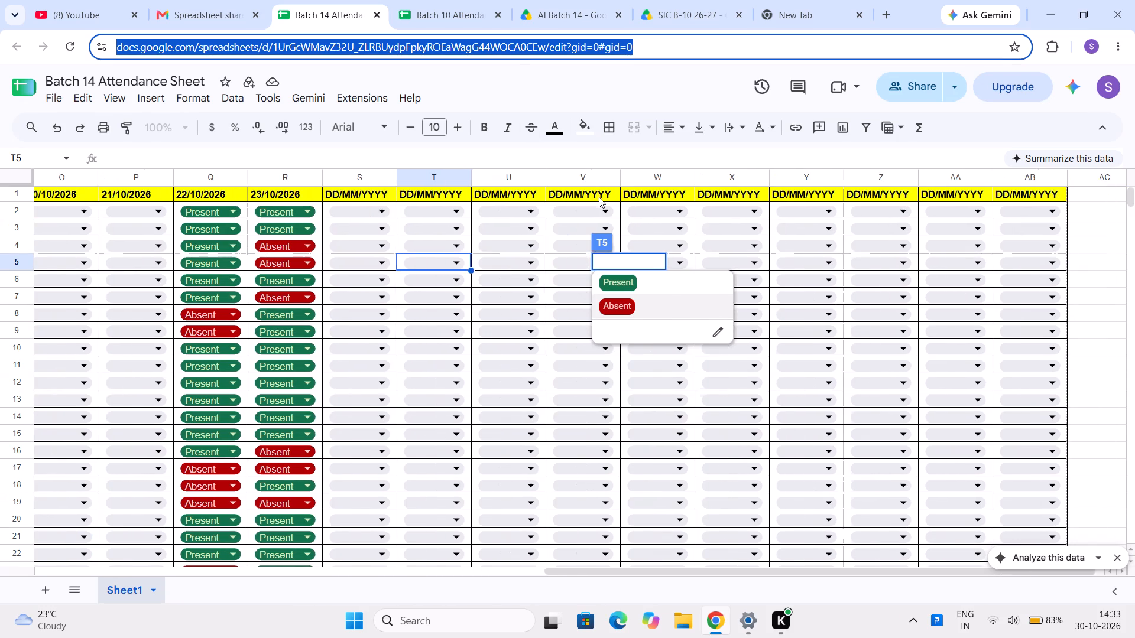
click(1065, 196)
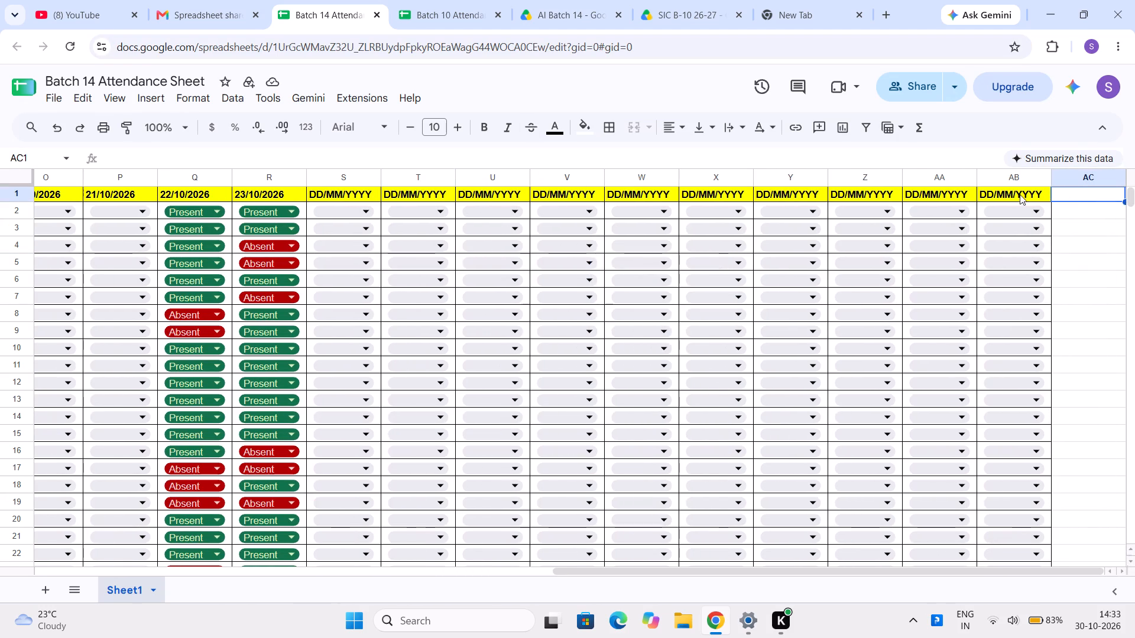
drag(978, 187, 997, 193)
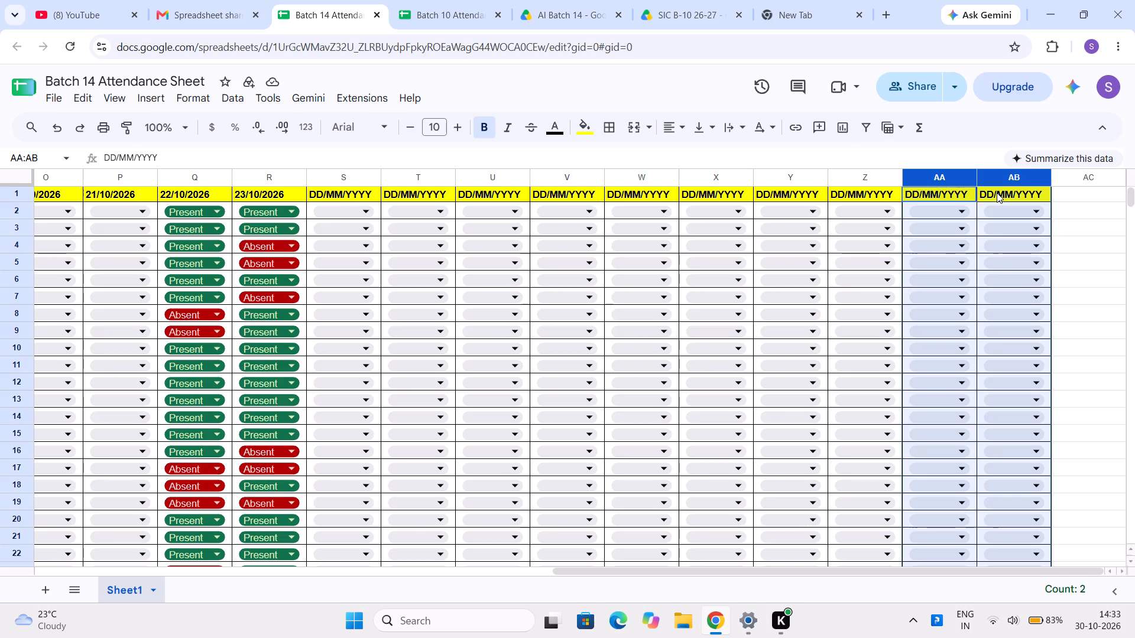
key(ctrl+c)
click(1065, 180)
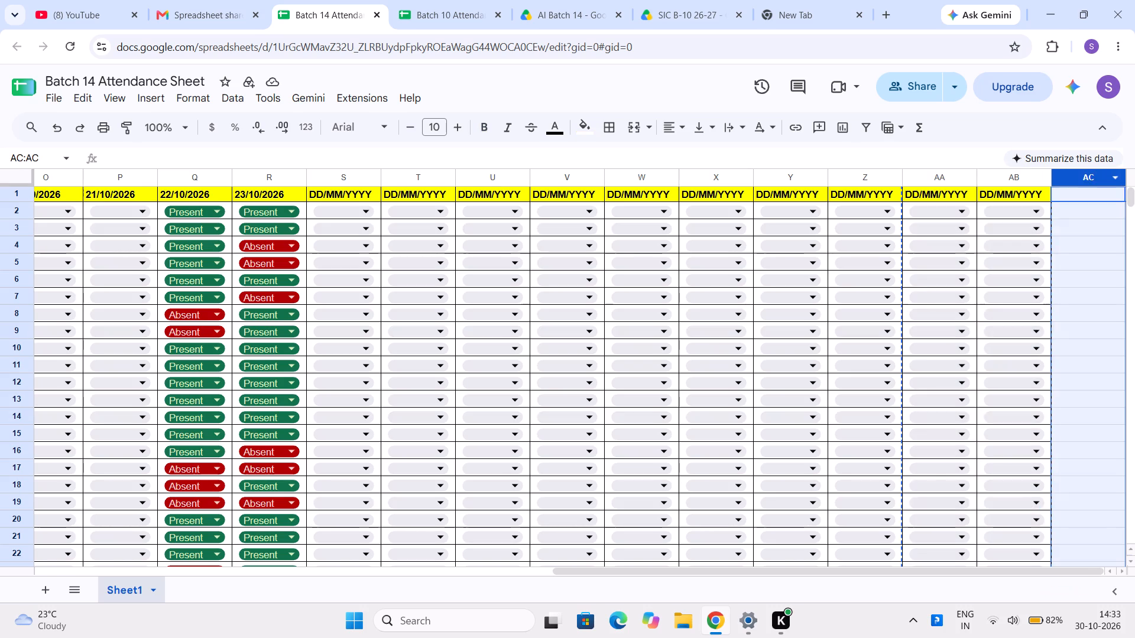
key(ctrl+v)
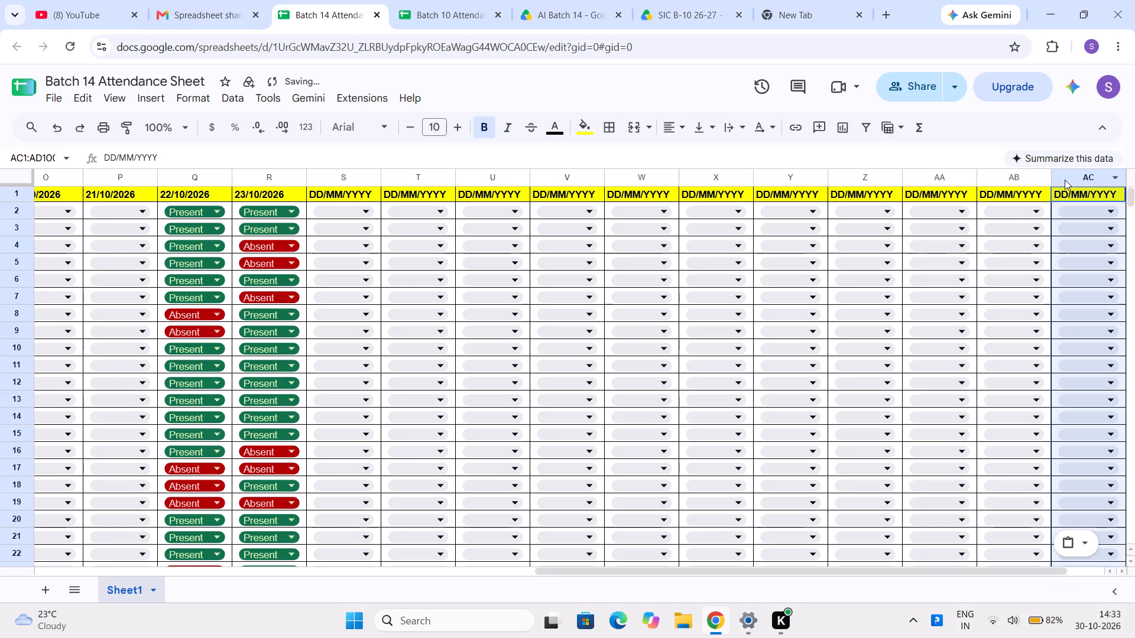
Paste the copied blank attendance columns again starting at column AD to extend the sheet through AE.
scroll(1073, 213, left, 3)
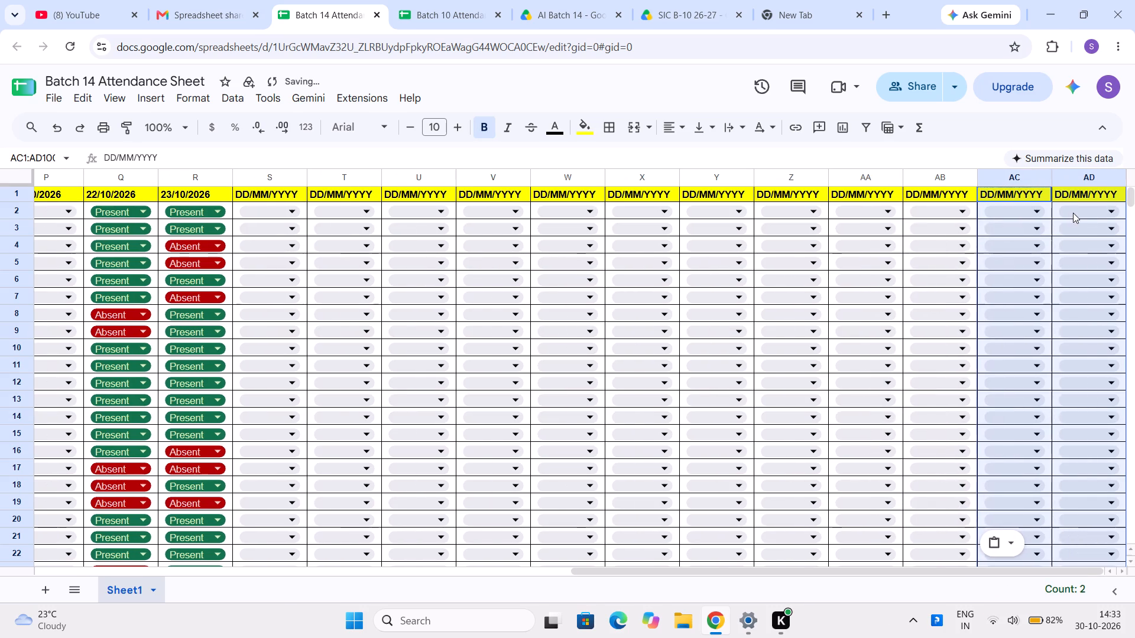
scroll(1073, 213, left, 1)
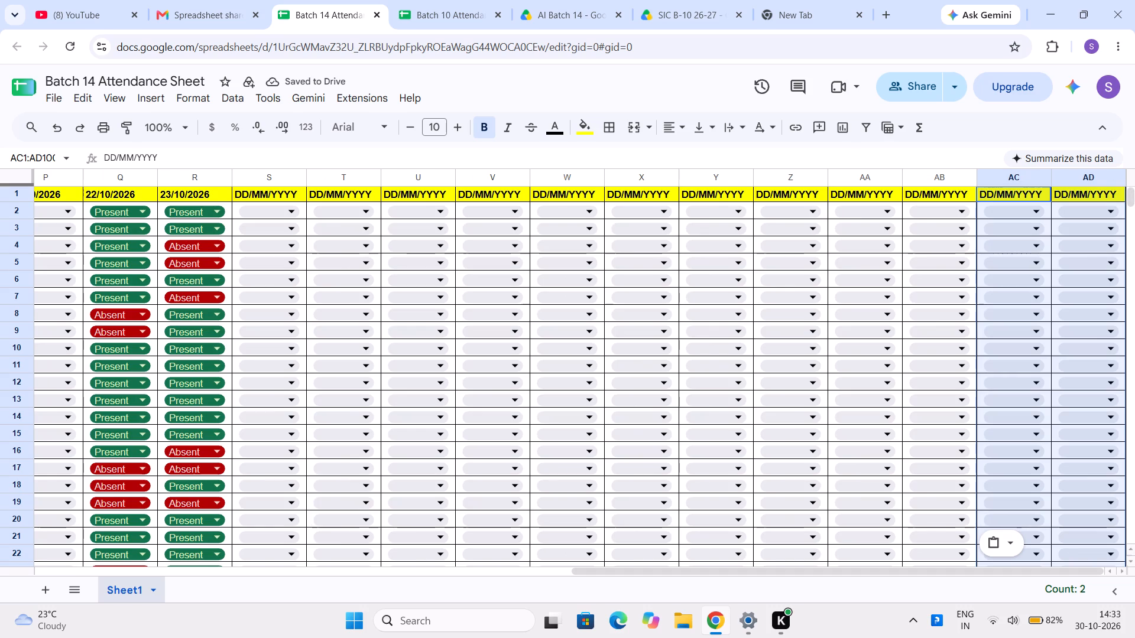
click(1105, 184)
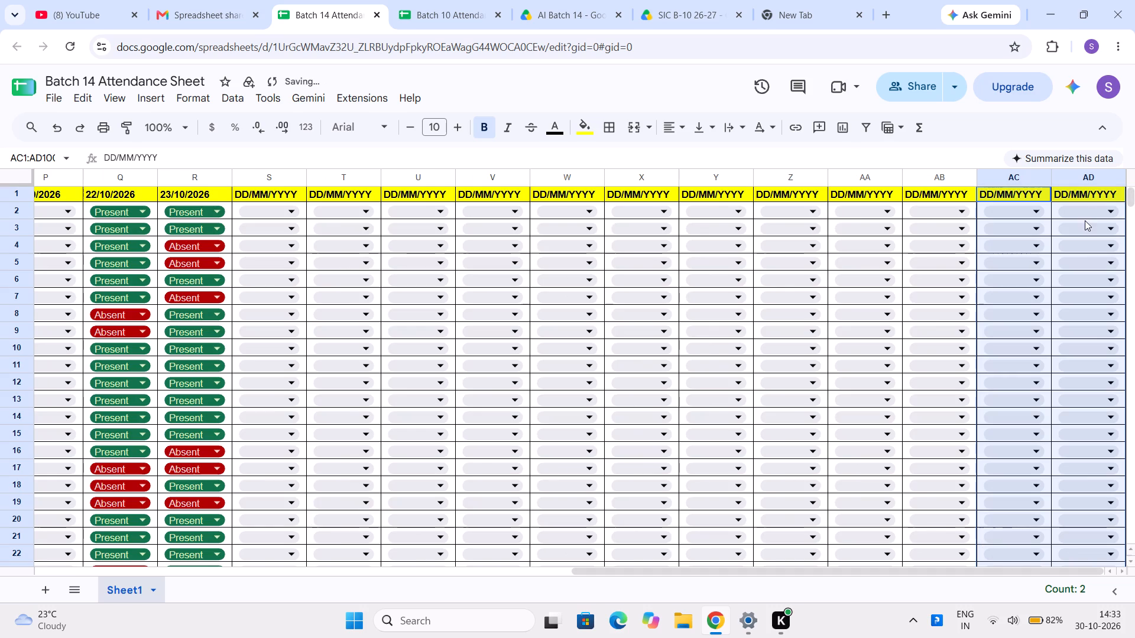
click(1085, 220)
click(1084, 178)
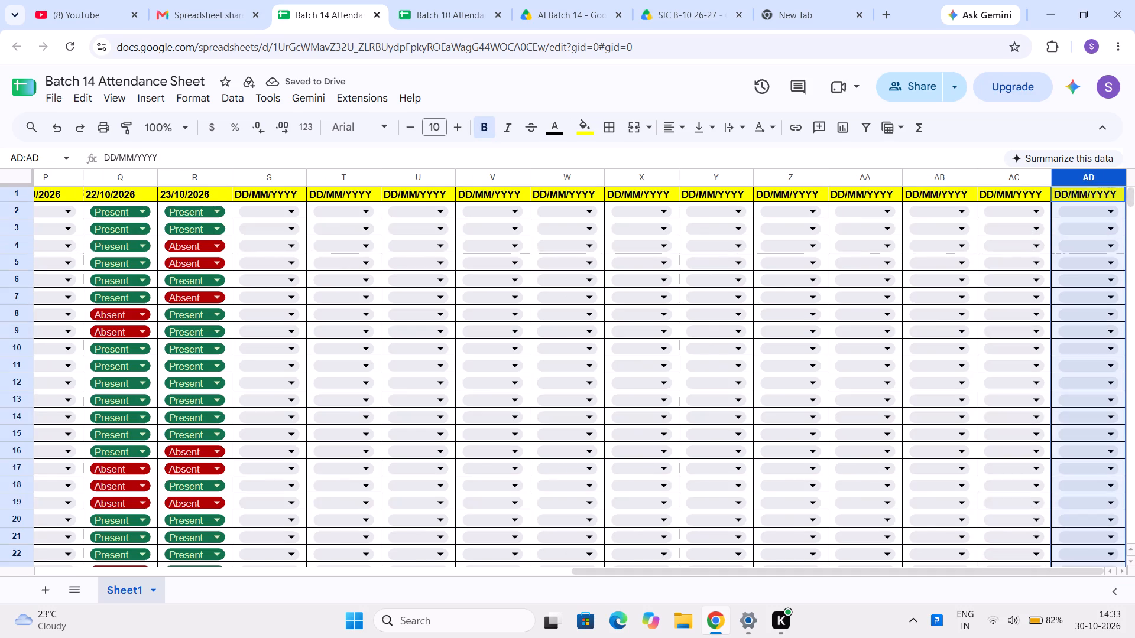
key(ctrl+v)
scroll(1084, 178, left, 1)
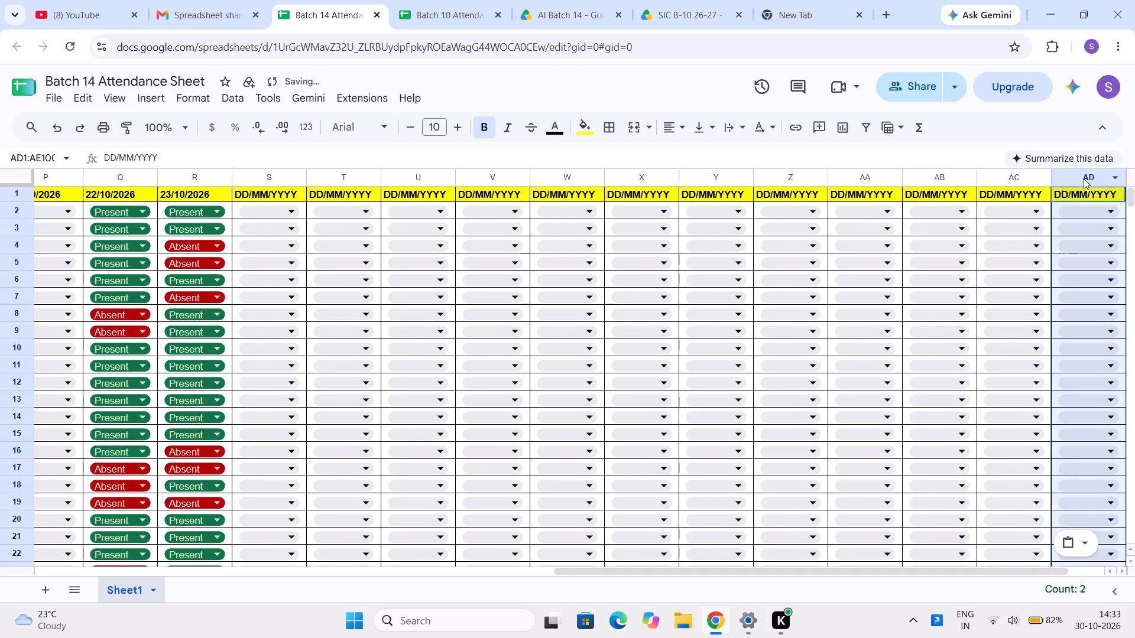
scroll(1084, 178, left, 1)
key(ctrl+v)
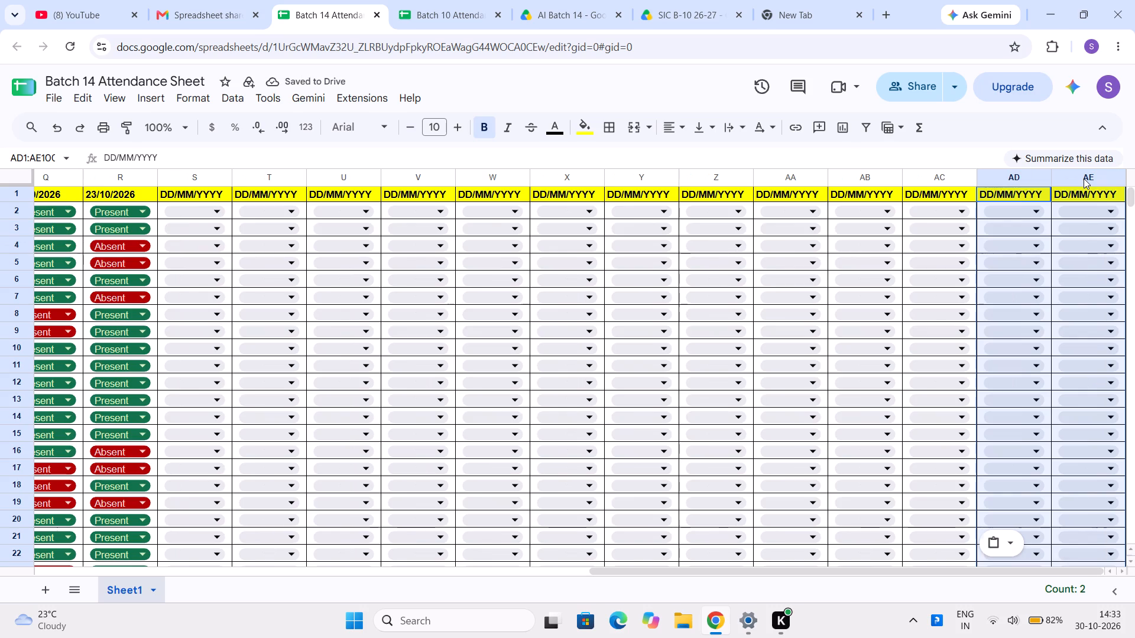
Paste the copied blank attendance columns at column AE and again at AF, extending the sheet through AG.
scroll(1084, 178, left, 4)
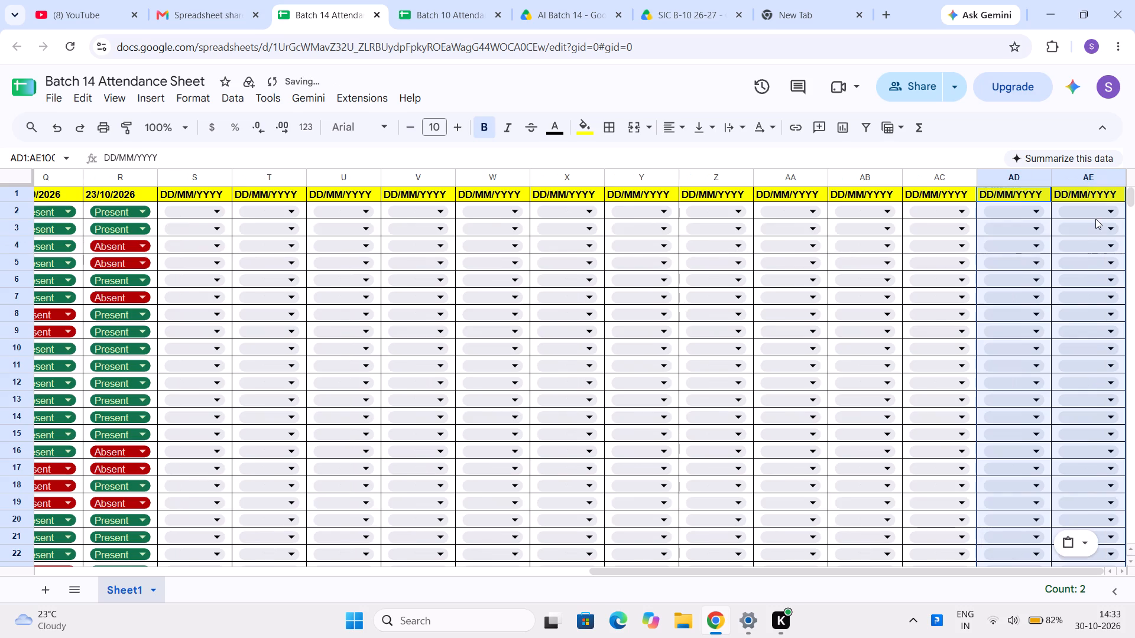
scroll(1095, 219, left, 1)
click(1121, 177)
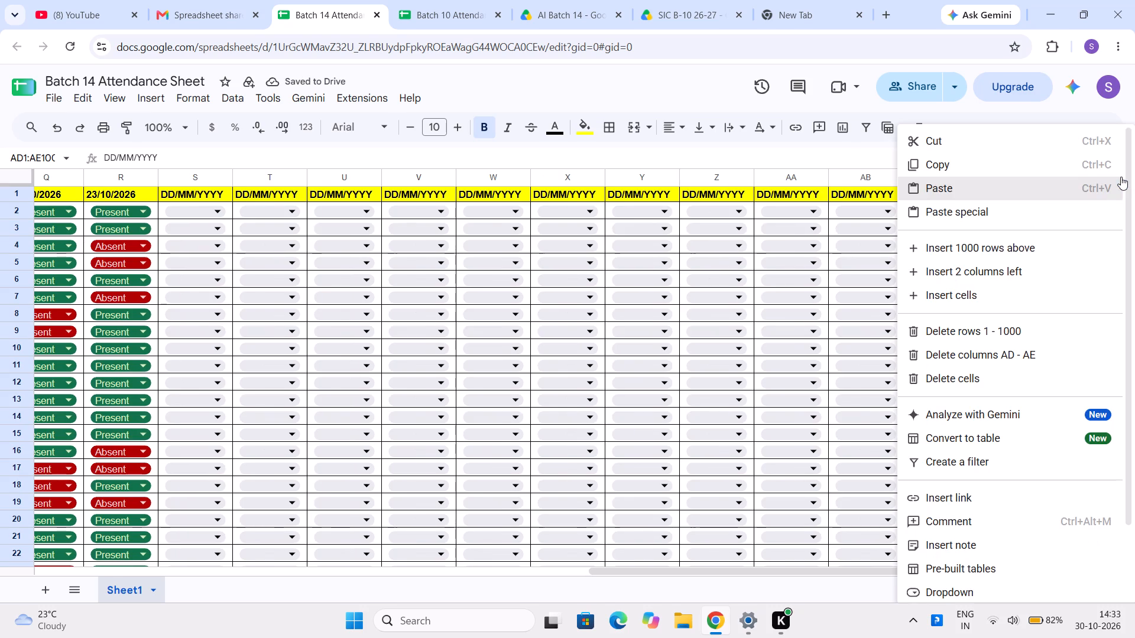
click(729, 188)
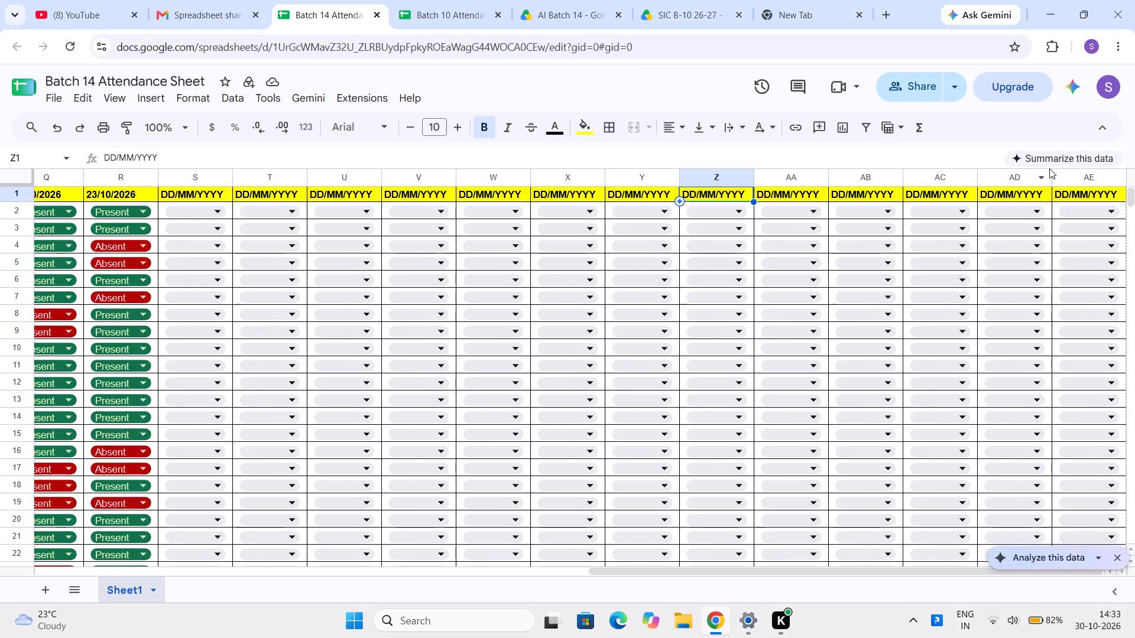
click(1058, 177)
key(ctrl+v)
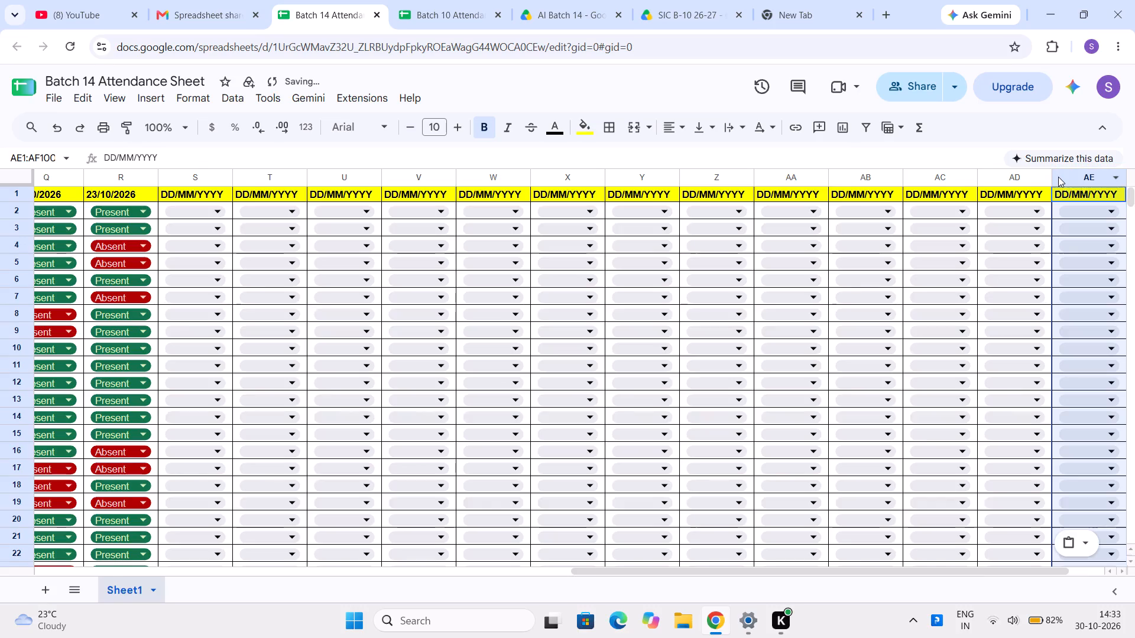
scroll(1058, 177, left, 2)
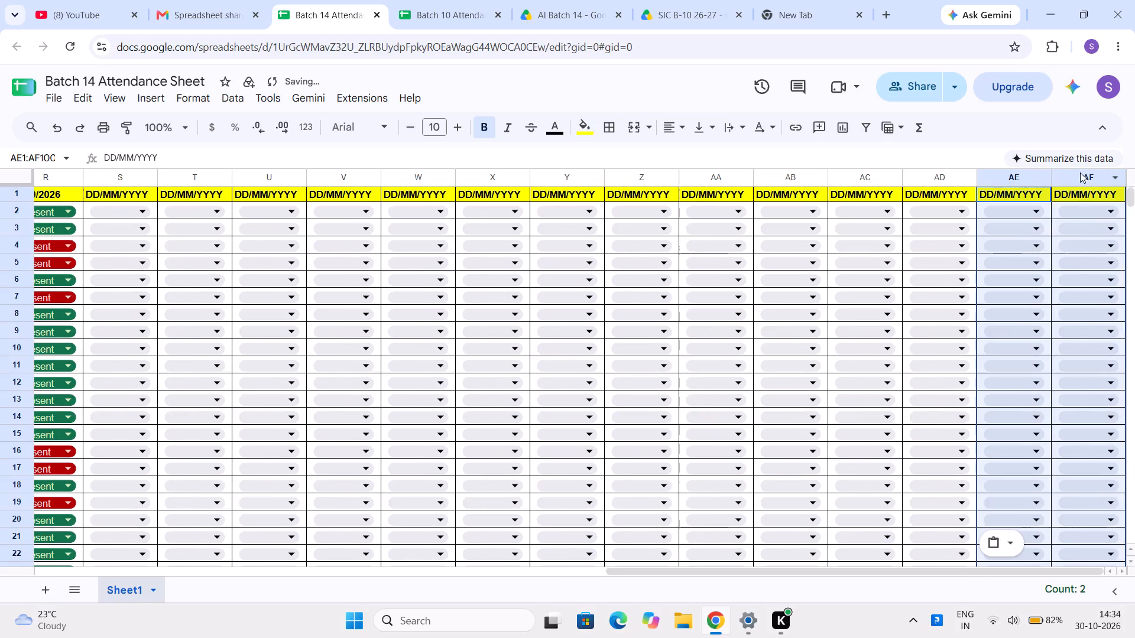
click(1081, 172)
key(ctrl+v)
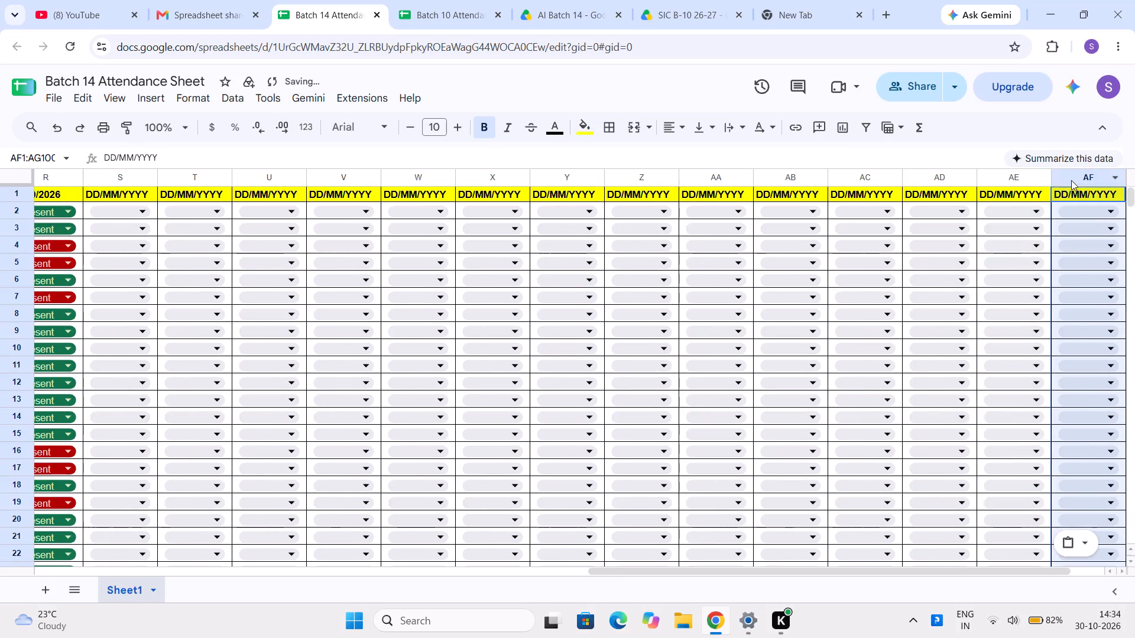
Return to the dated attendance columns of the Batch 14 sheet and review them from 13/10/2026 to 23/10/2026.
scroll(1071, 180, left, 2)
scroll(916, 223, right, 7)
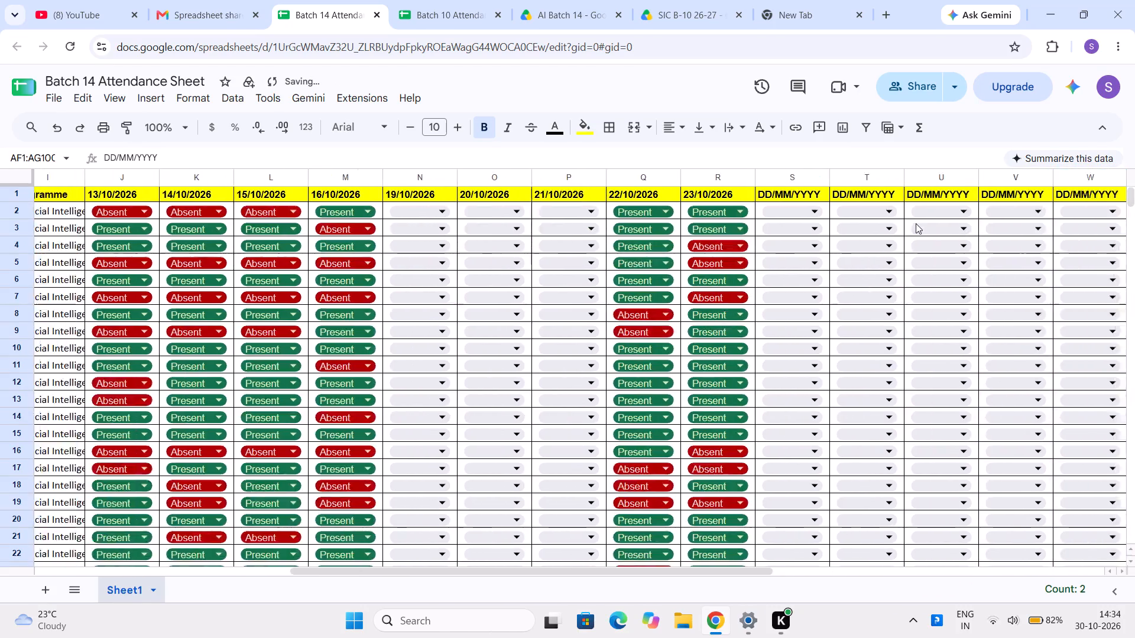
scroll(916, 223, right, 1)
scroll(916, 223, left, 4)
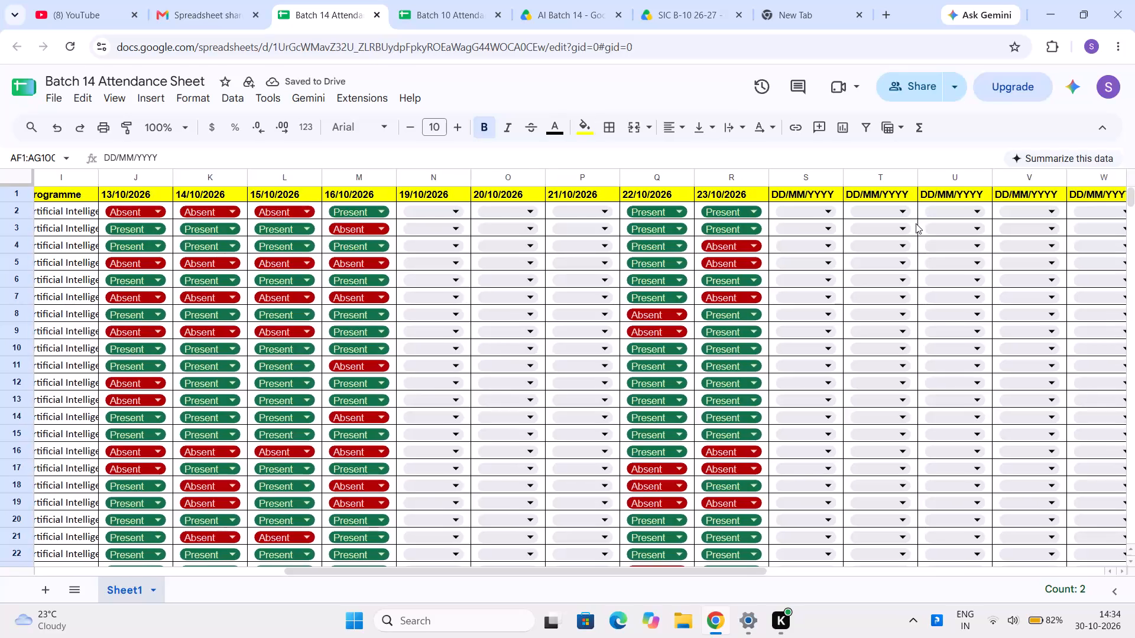
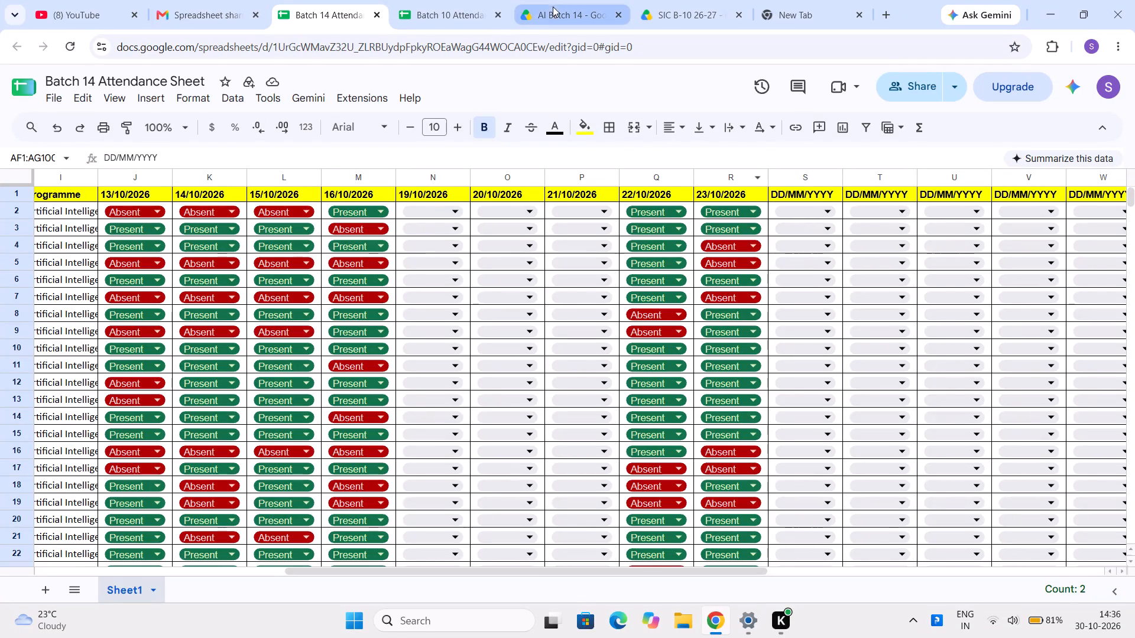
Compare the dated columns of the Batch 14 and Batch 10 attendance sheets with the dated folders in the AI Batch 14 Drive folder.
click(462, 12)
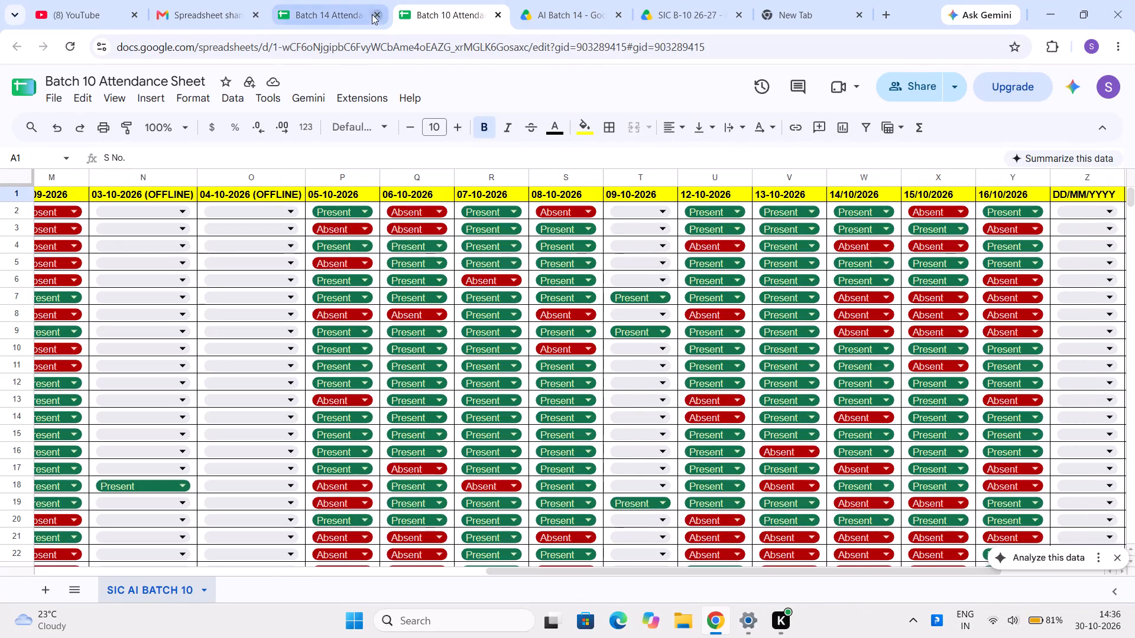
click(576, 15)
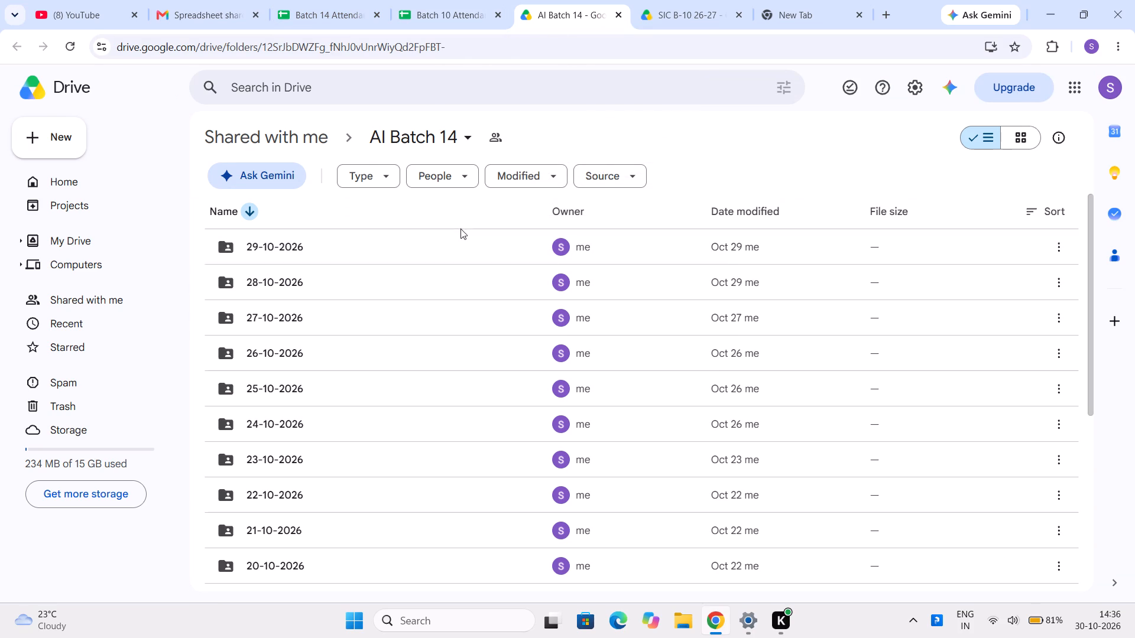
click(320, 17)
scroll(696, 264, down, 4)
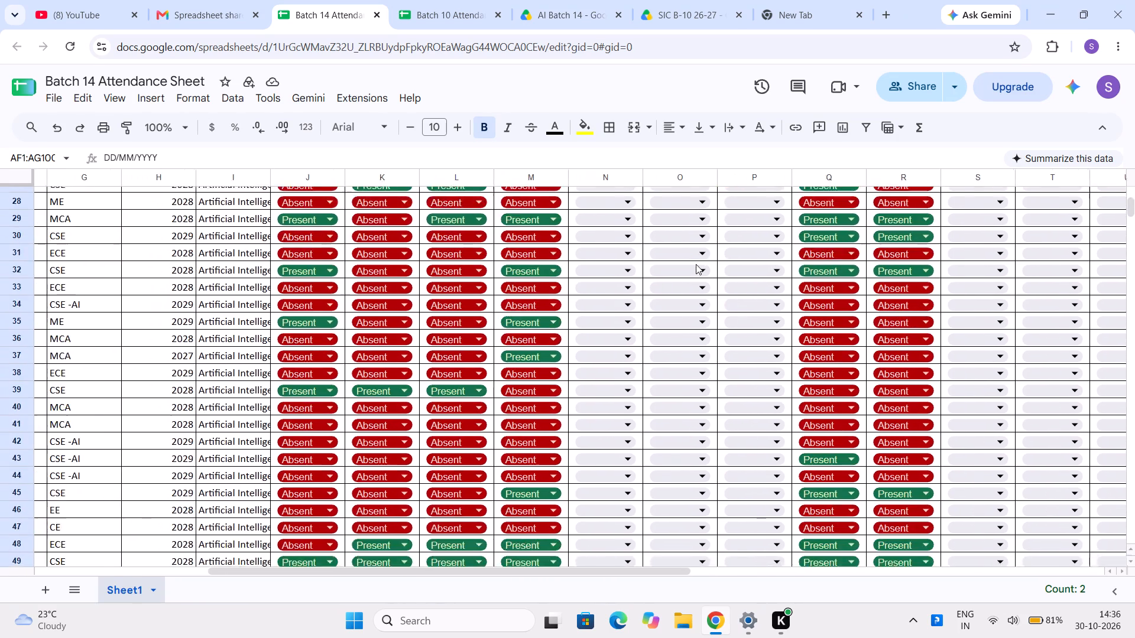
scroll(696, 264, left, 2)
scroll(696, 264, up, 4)
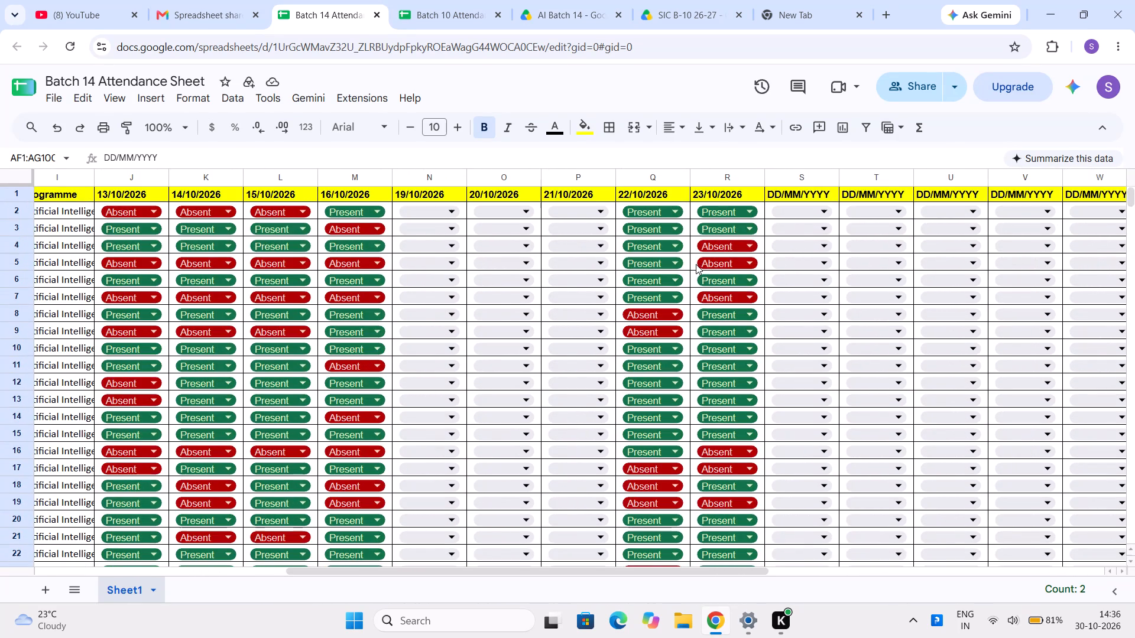
click(665, 57)
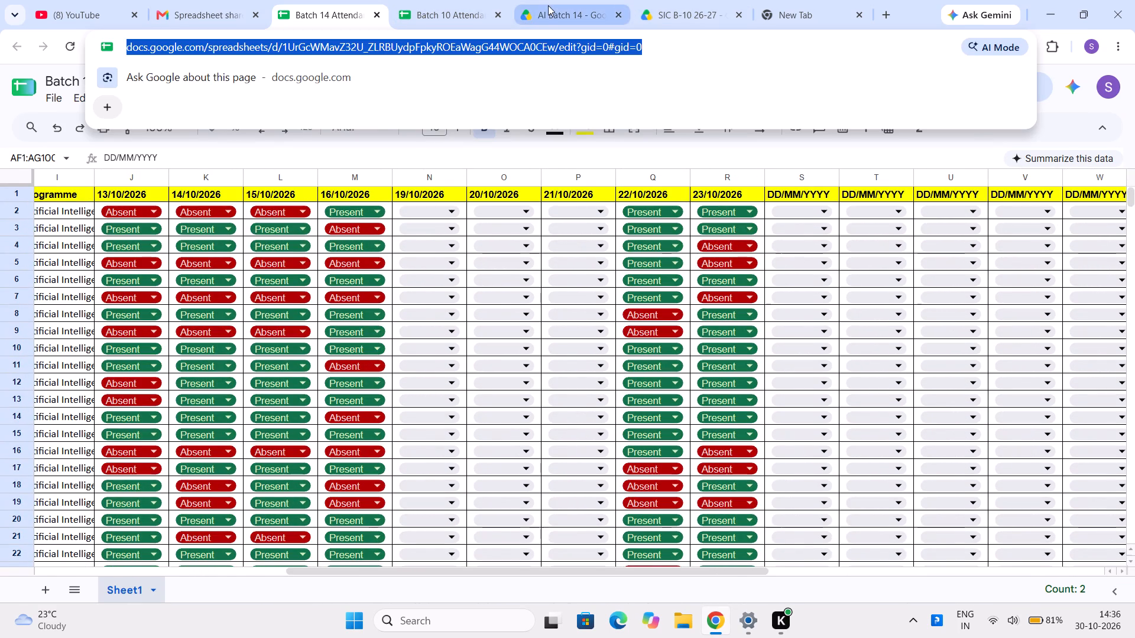
click(548, 5)
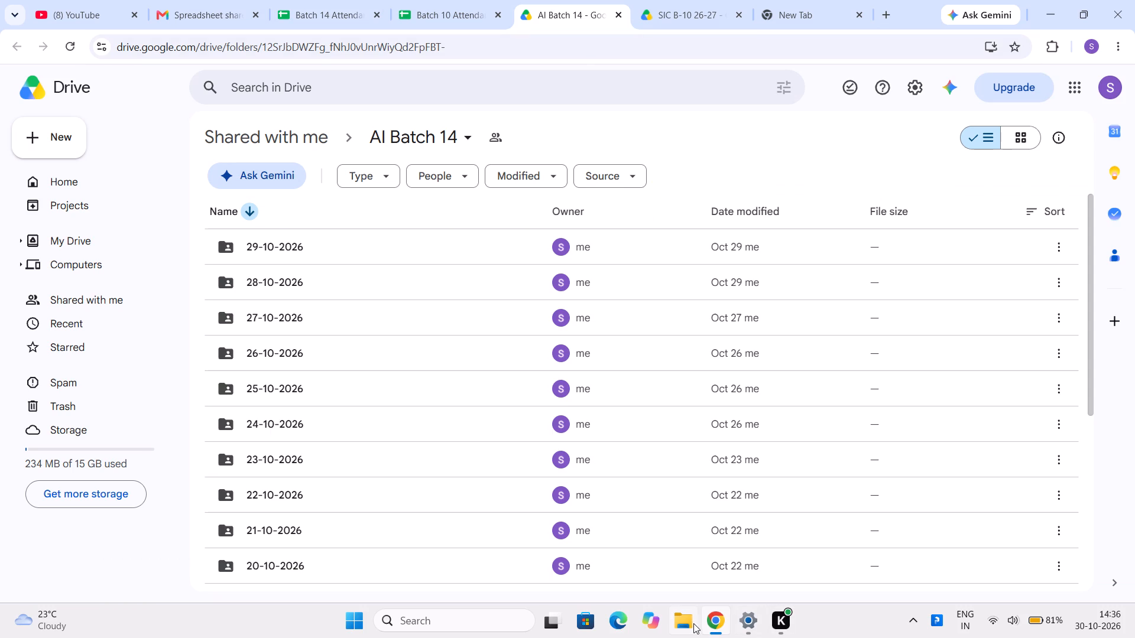
Switch to File Explorer and open the Pictures folder.
click(690, 622)
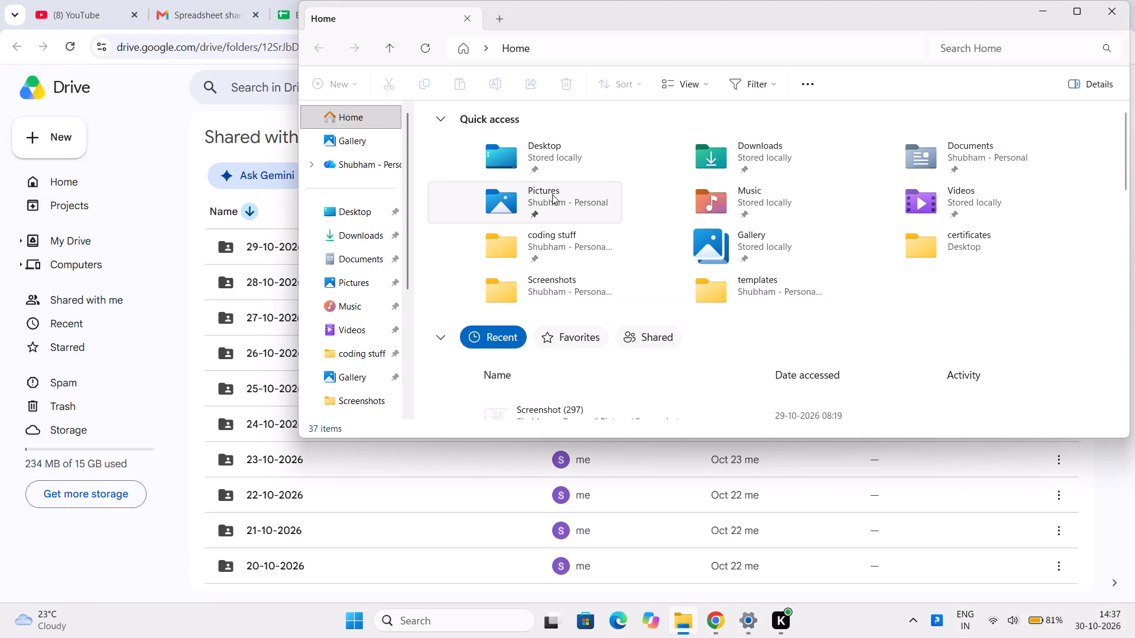
scroll(588, 302, down, 1)
scroll(588, 302, up, 3)
click(363, 279)
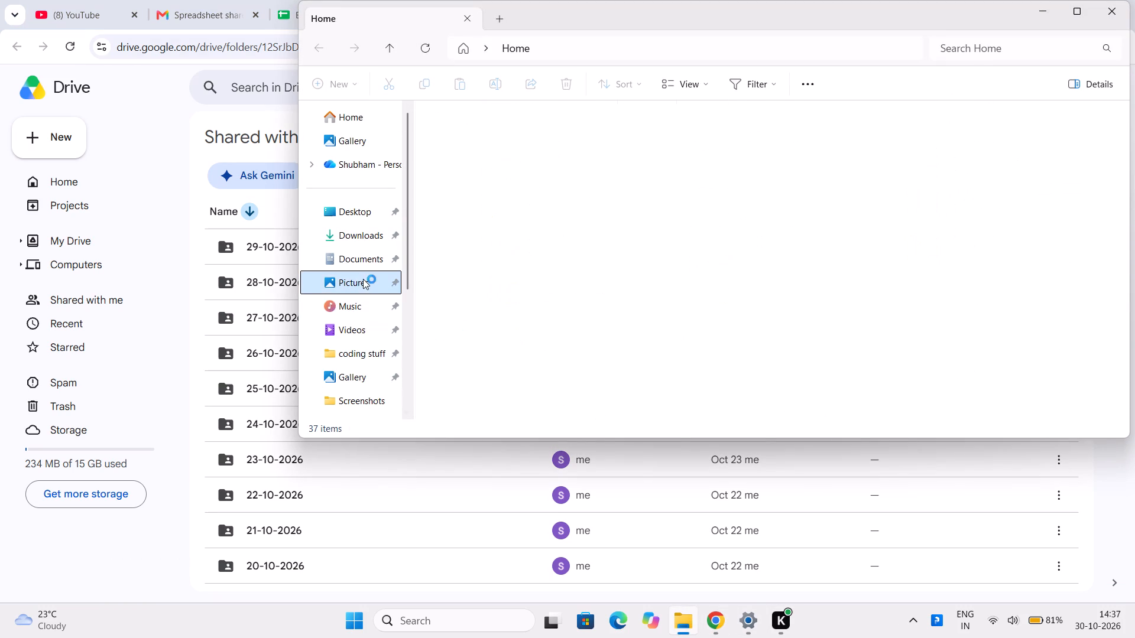
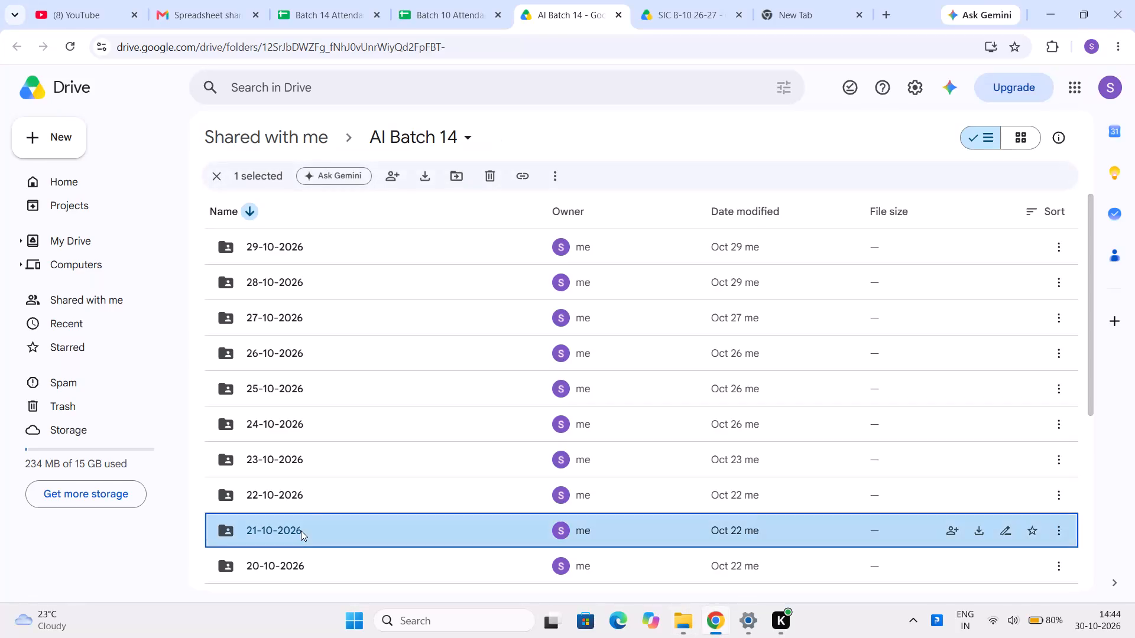
Switch to the Batch 14 Attendance Sheet and replace the first DD/MM/YYYY header, in cell S1, with 24/10/2026.
click(430, 298)
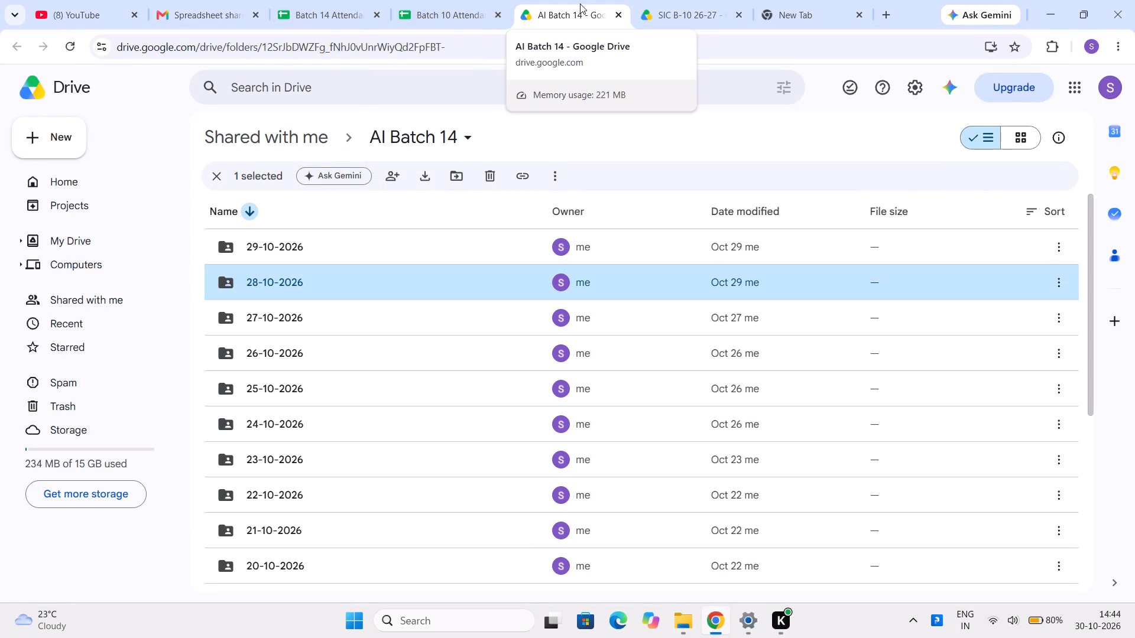
click(335, 18)
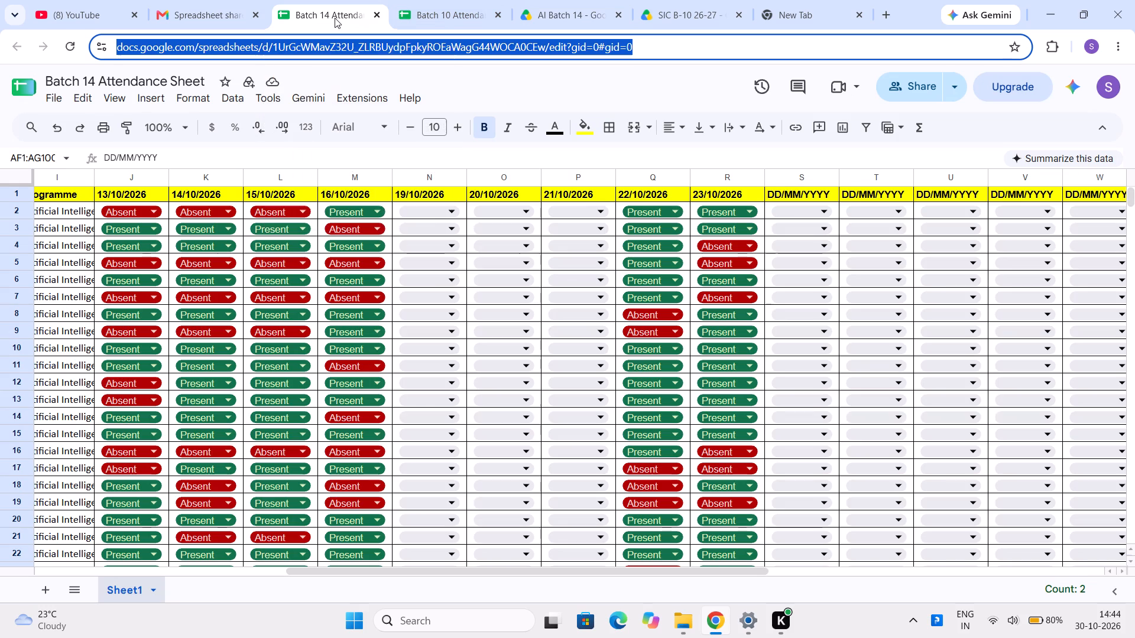
scroll(432, 291, down, 1)
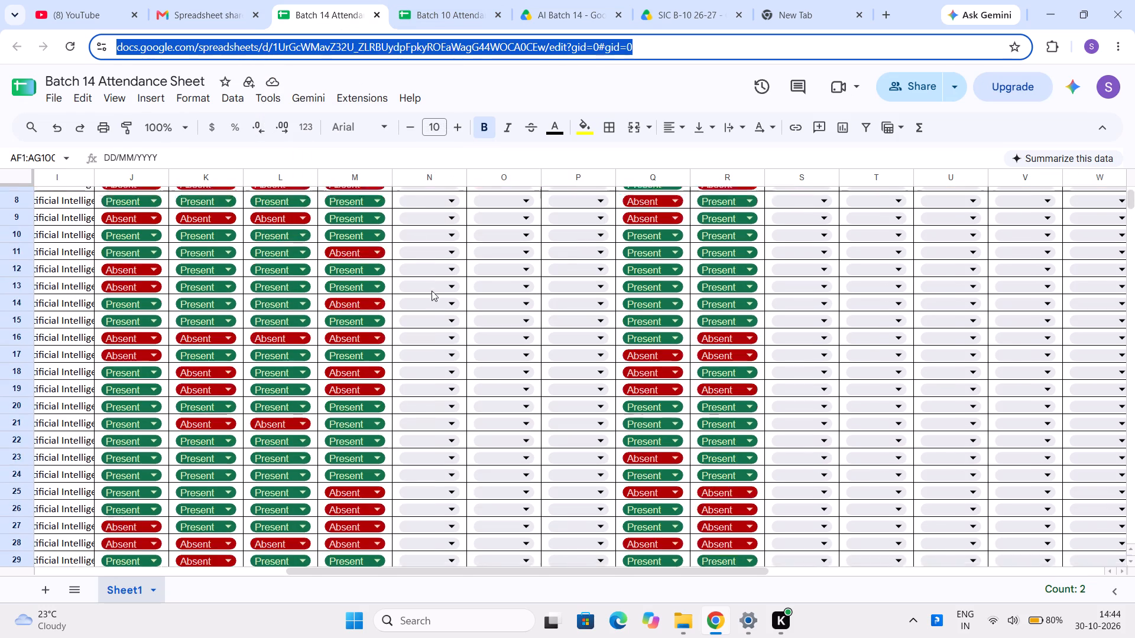
scroll(432, 291, down, 1)
scroll(432, 291, up, 3)
scroll(432, 291, right, 2)
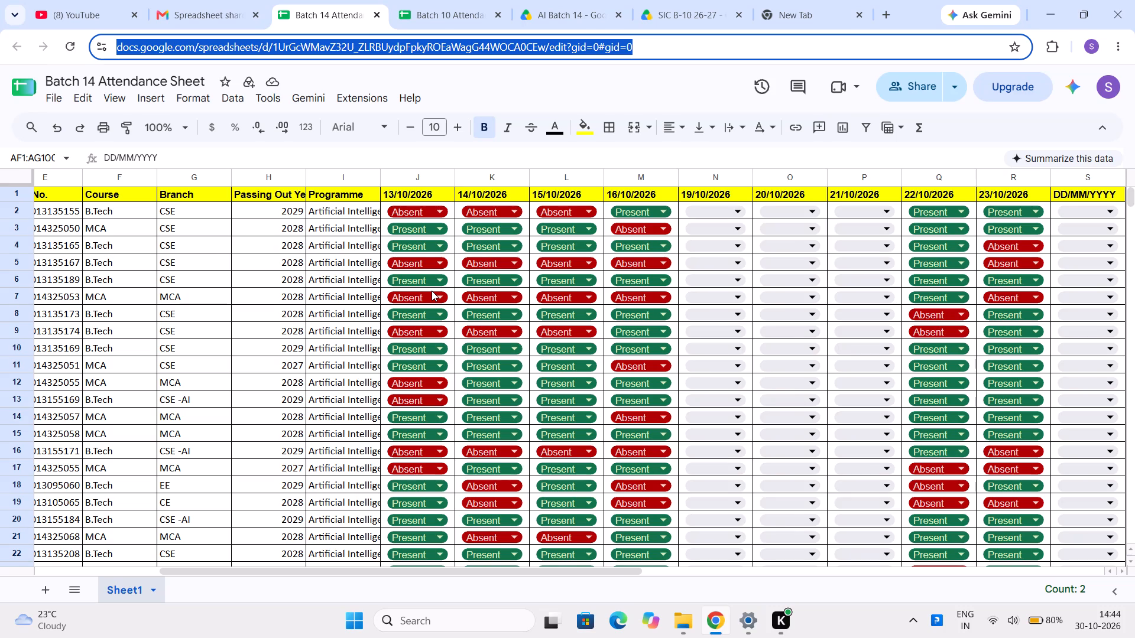
scroll(432, 291, left, 6)
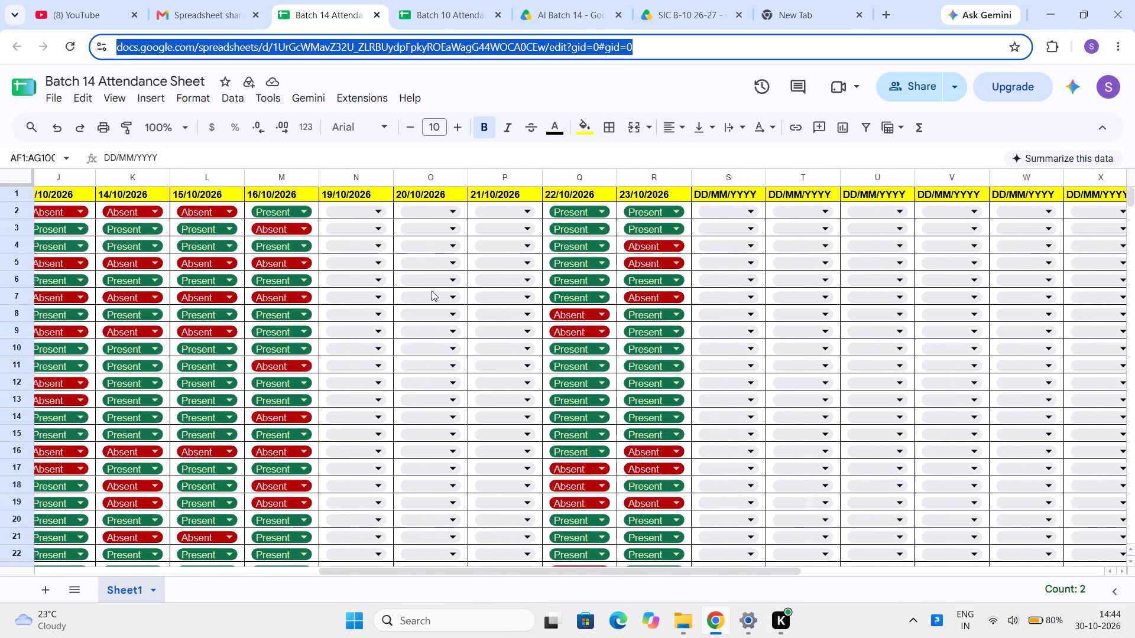
scroll(432, 291, left, 1)
click(602, 191)
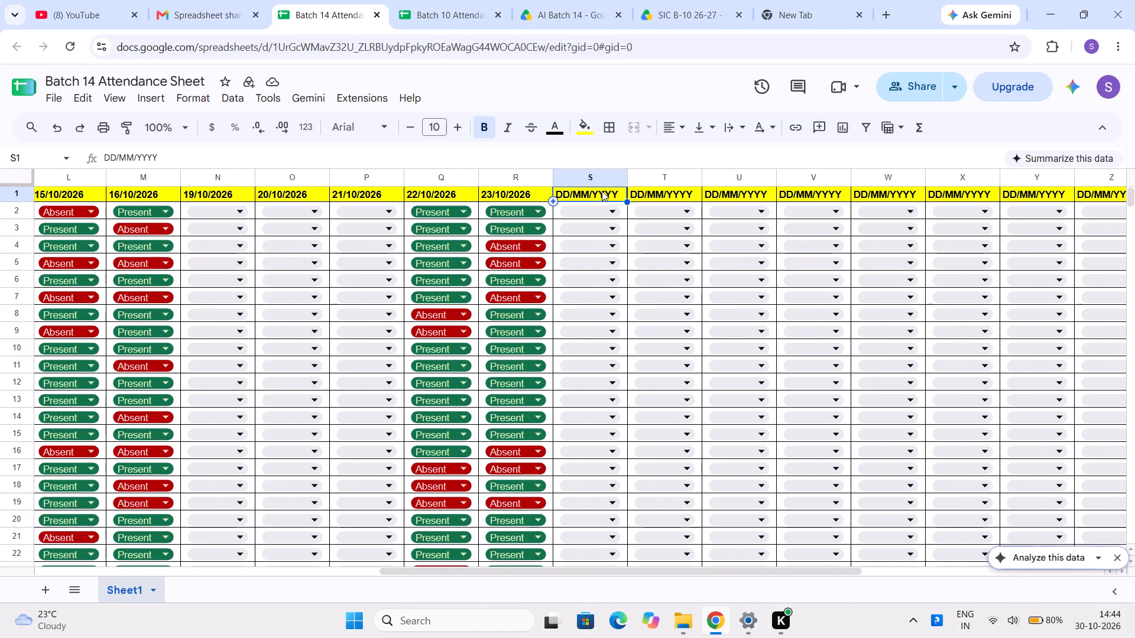
double_click(602, 191)
key(BackSpace)
key(BackSpace)
key(BackSpace)
key(BackSpace)
key(BackSpace)
key(BackSpace)
key(BackSpace)
key(BackSpace)
key(BackSpace)
key(BackSpace)
key(BackSpace)
key(BackSpace)
key(BackSpace)
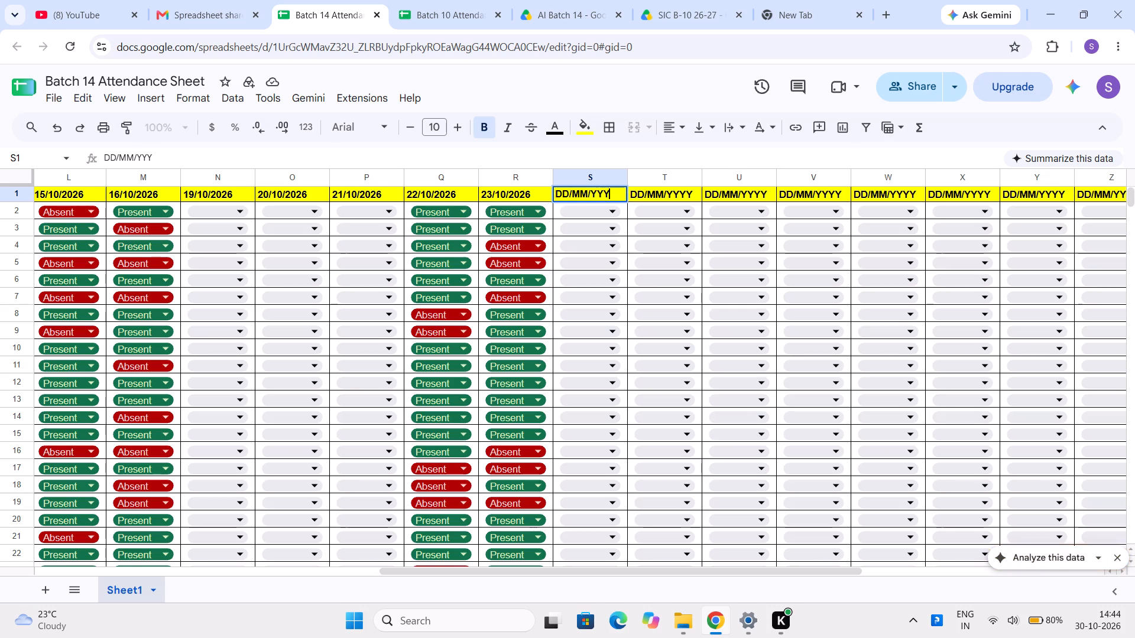
text(24)
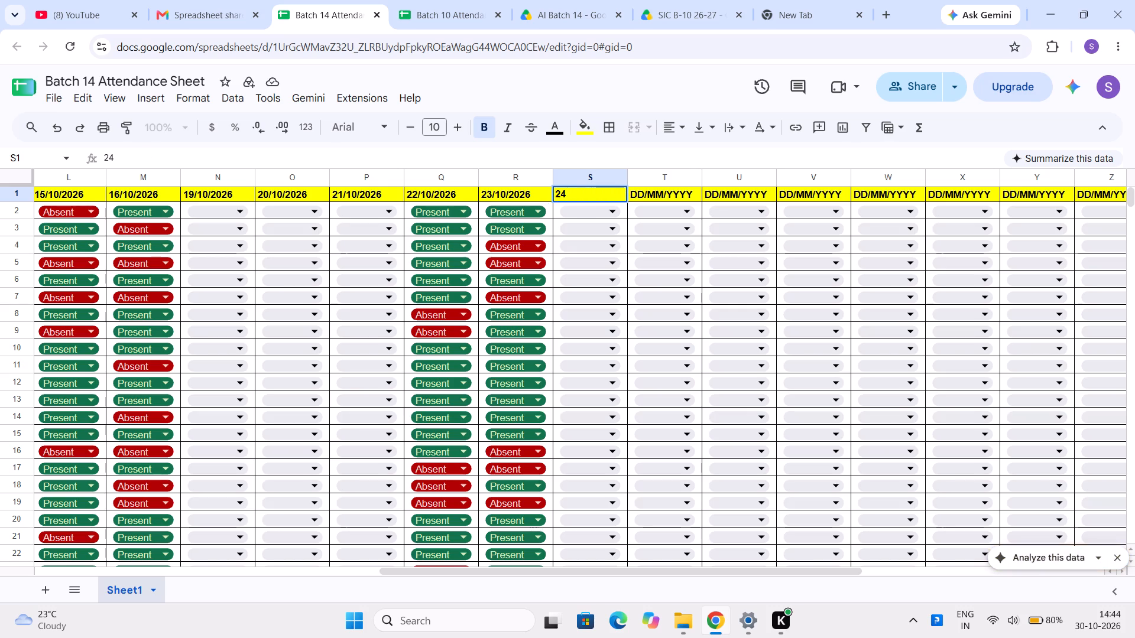
text(/10/)
text(2026)
key(Return)
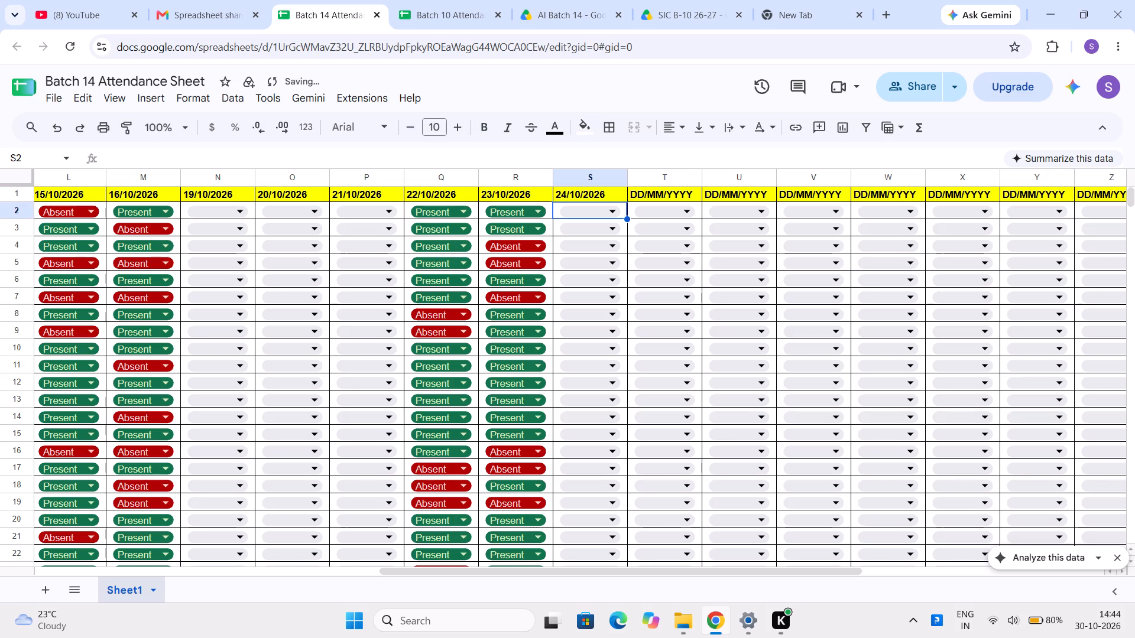
Replace the placeholder header in cell T1 with the date 25/10/2026.
double_click(640, 189)
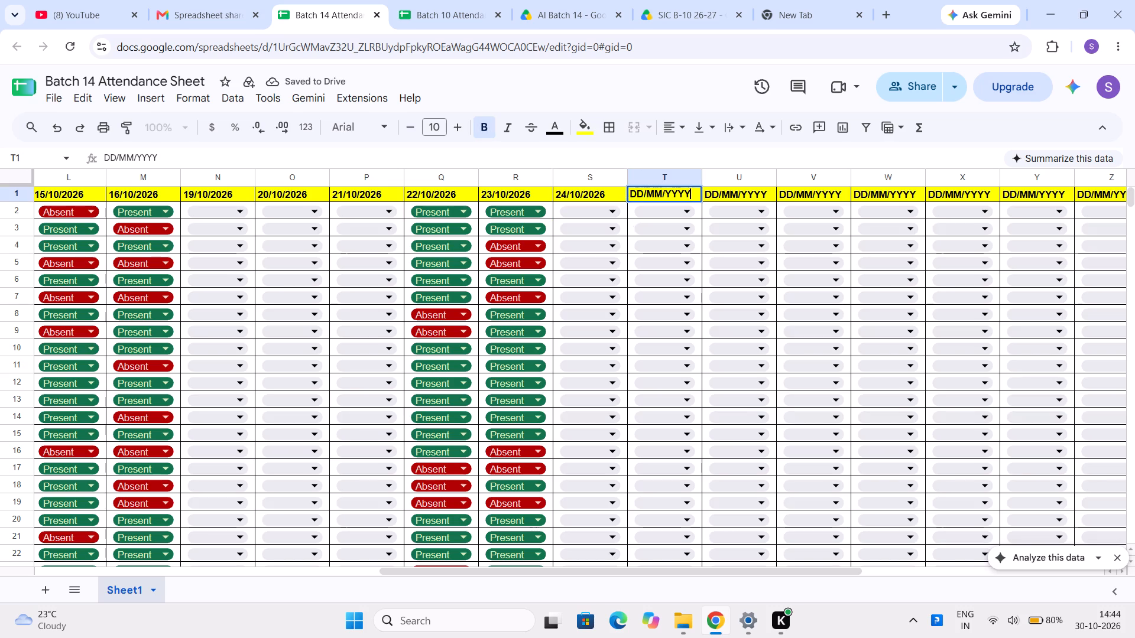
key(BackSpace)
key(BackSpace)
key(BackSpace)
key(BackSpace)
key(BackSpace)
key(BackSpace)
key(BackSpace)
key(BackSpace)
key(BackSpace)
key(BackSpace)
text(25)
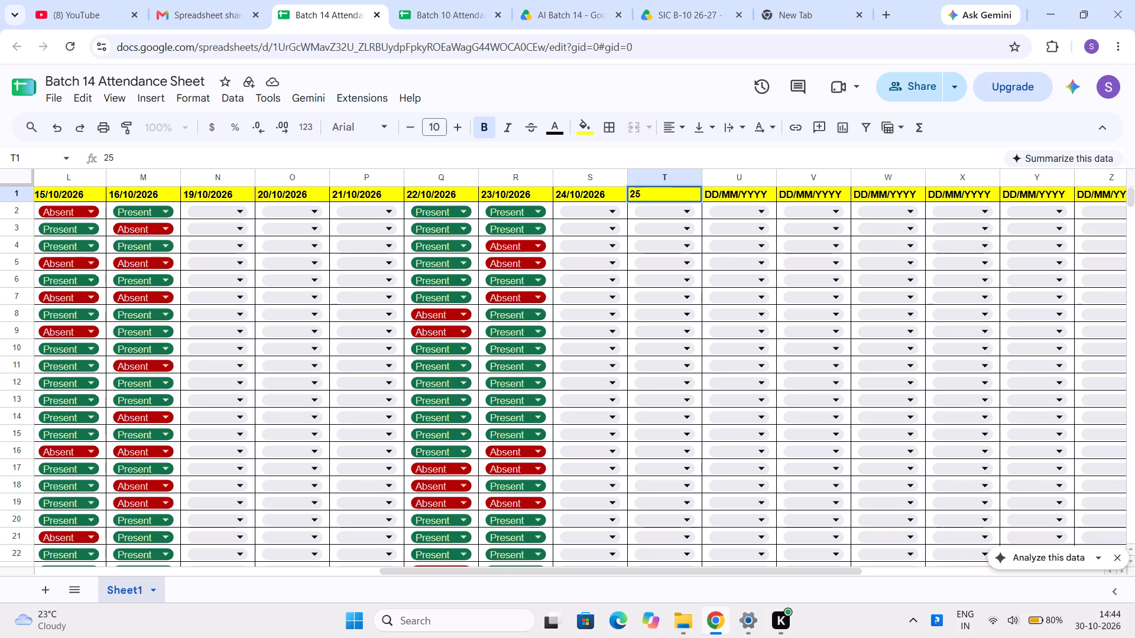
text(/10/)
text(2026)
key(Return)
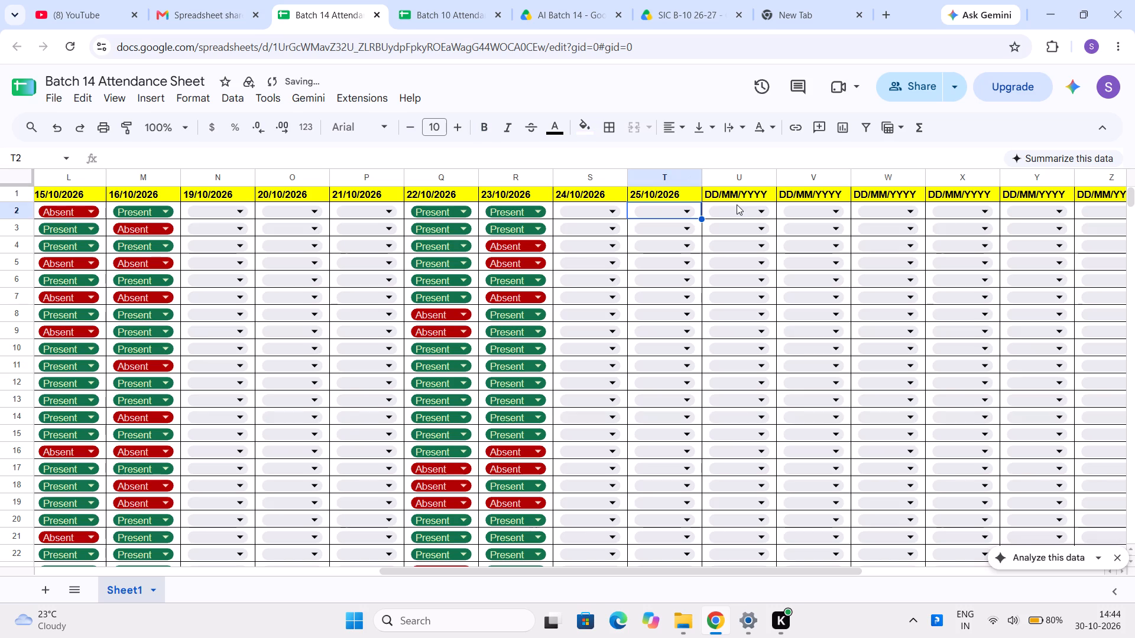
Replace the placeholder header in cell U1 with the date 26/10/2026.
double_click(749, 194)
key(BackSpace)
key(BackSpace)
key(BackSpace)
key(BackSpace)
key(BackSpace)
key(BackSpace)
key(BackSpace)
key(BackSpace)
key(BackSpace)
key(BackSpace)
key(BackSpace)
key(BackSpace)
key(BackSpace)
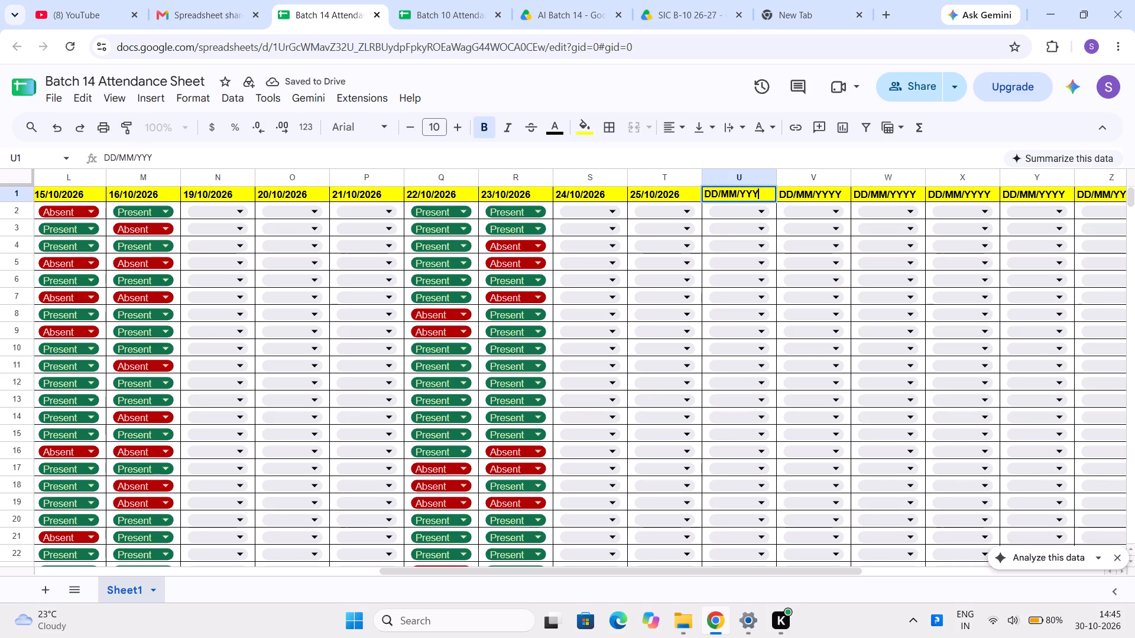
text(26/10/2026)
key(Return)
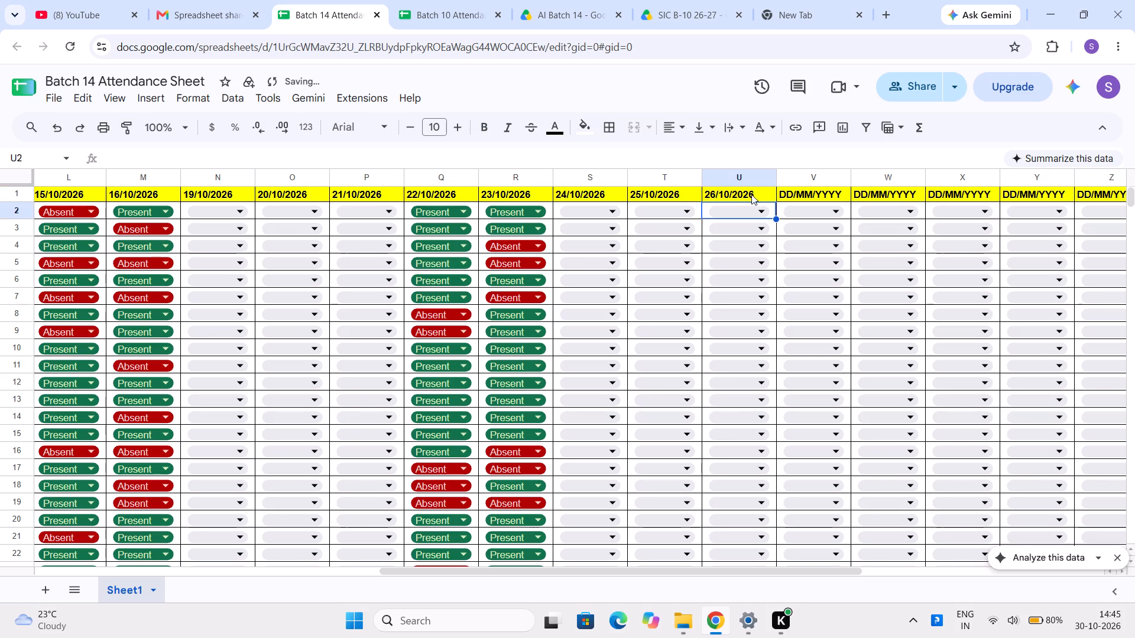
Replace the placeholder header in cell V1 with the date 27/10/2026.
double_click(793, 196)
key(BackSpace)
key(BackSpace)
key(BackSpace)
key(BackSpace)
key(BackSpace)
key(BackSpace)
key(BackSpace)
key(BackSpace)
key(BackSpace)
key(BackSpace)
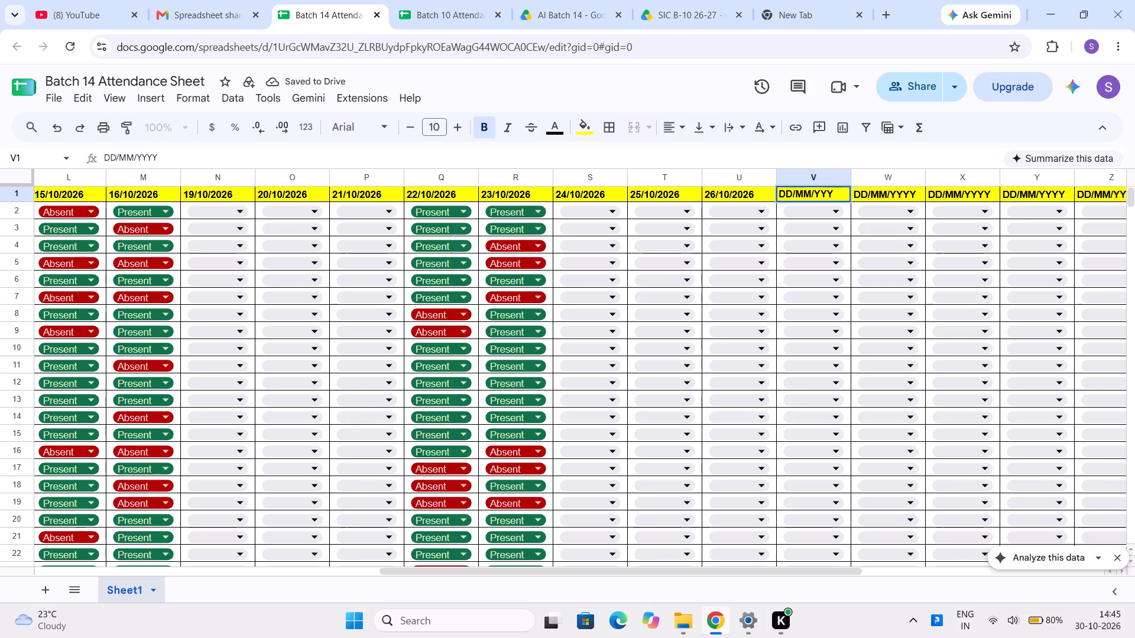
text(27/10/2026)
key(Return)
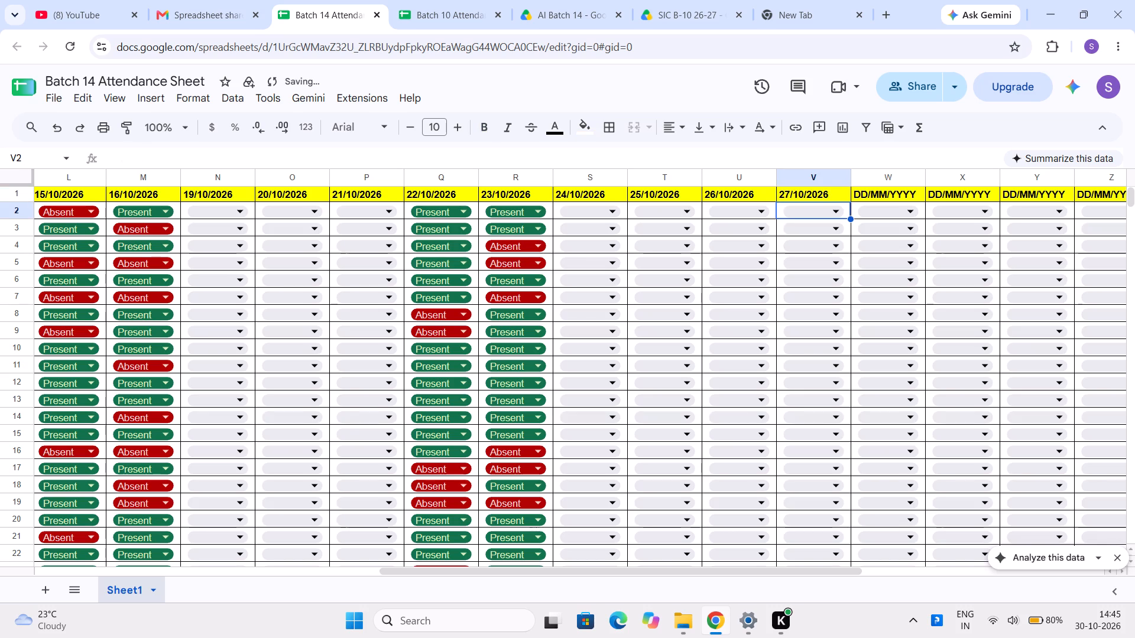
Replace the placeholder header in cell W1 with the date 28/10/2026.
double_click(867, 190)
key(BackSpace)
key(BackSpace)
key(BackSpace)
key(BackSpace)
key(BackSpace)
key(BackSpace)
key(BackSpace)
key(BackSpace)
key(BackSpace)
key(BackSpace)
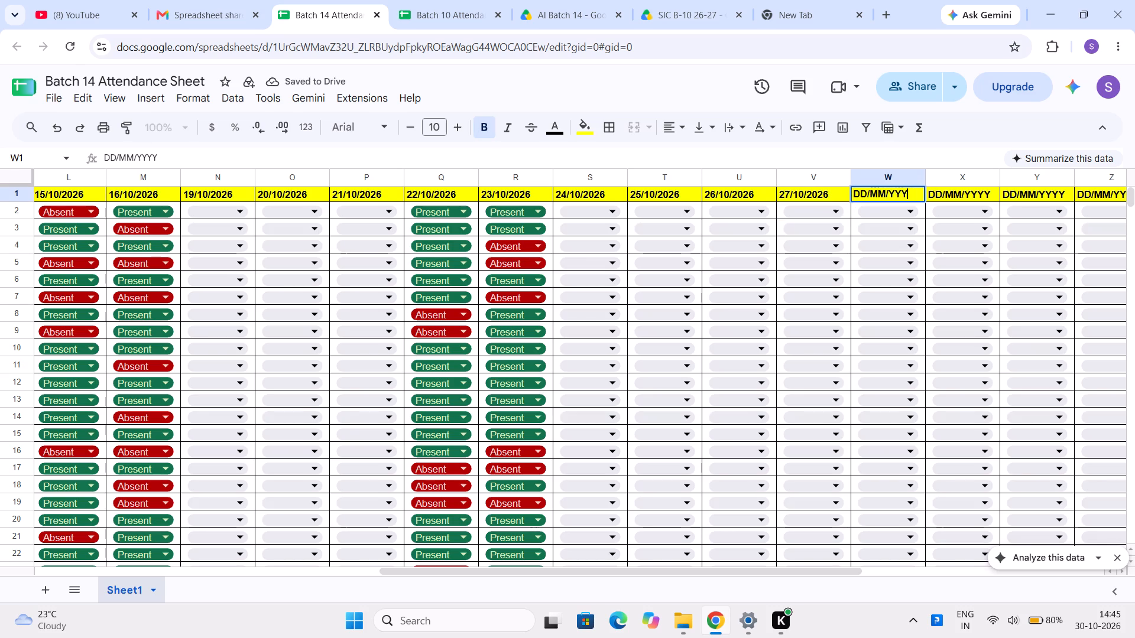
text(28/10/)
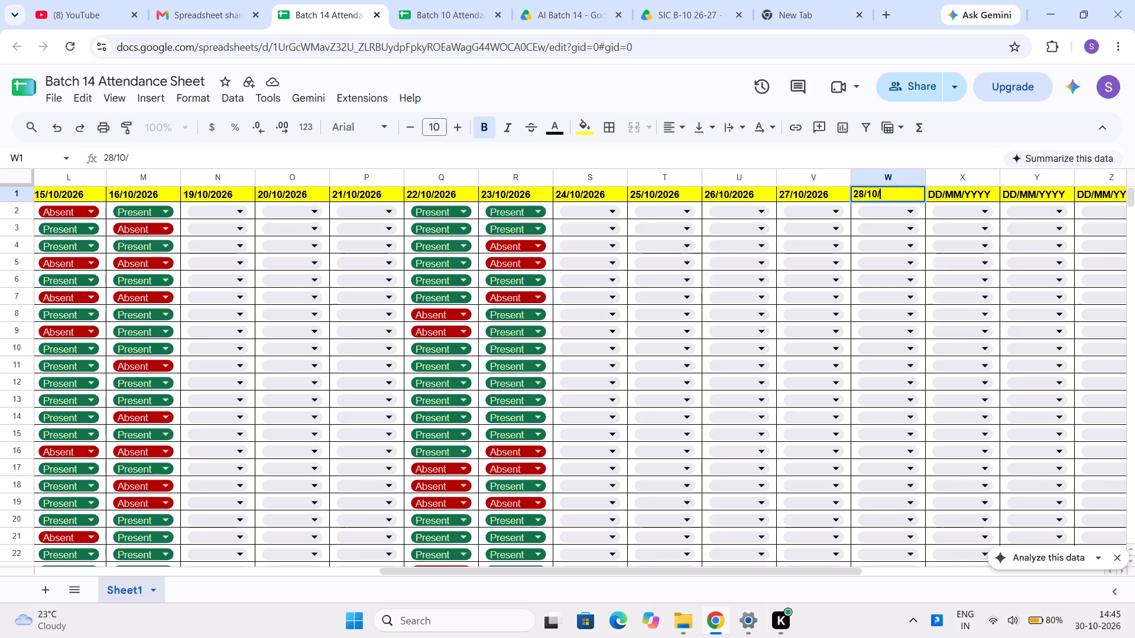
text(2026)
key(Return)
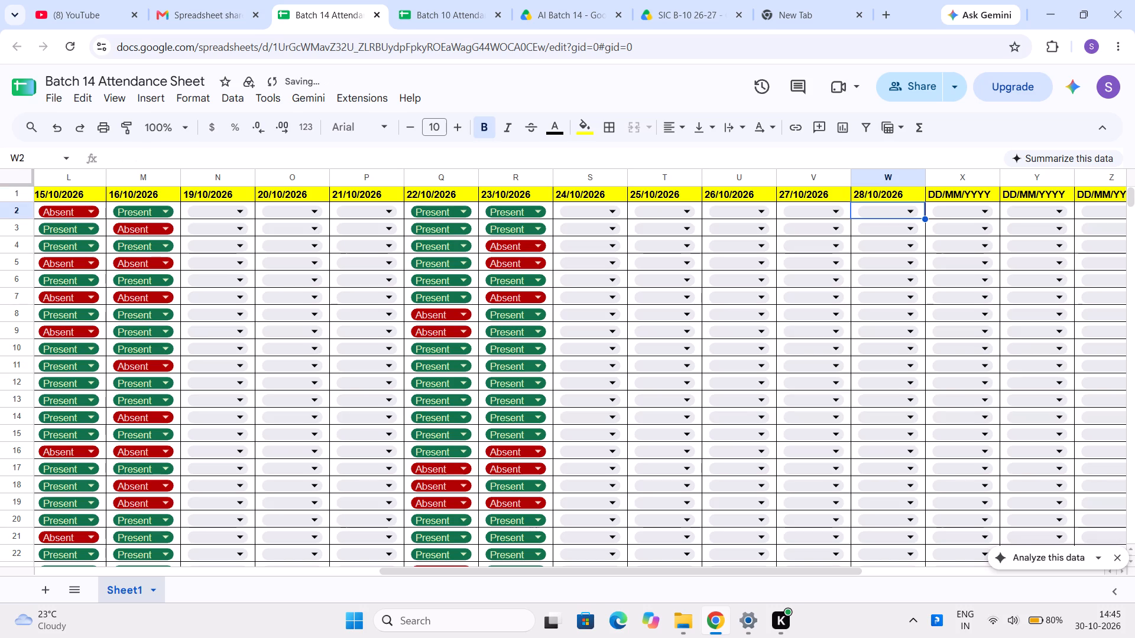
Replace the placeholder header in cell X1 with the date 29/10/2026.
double_click(938, 193)
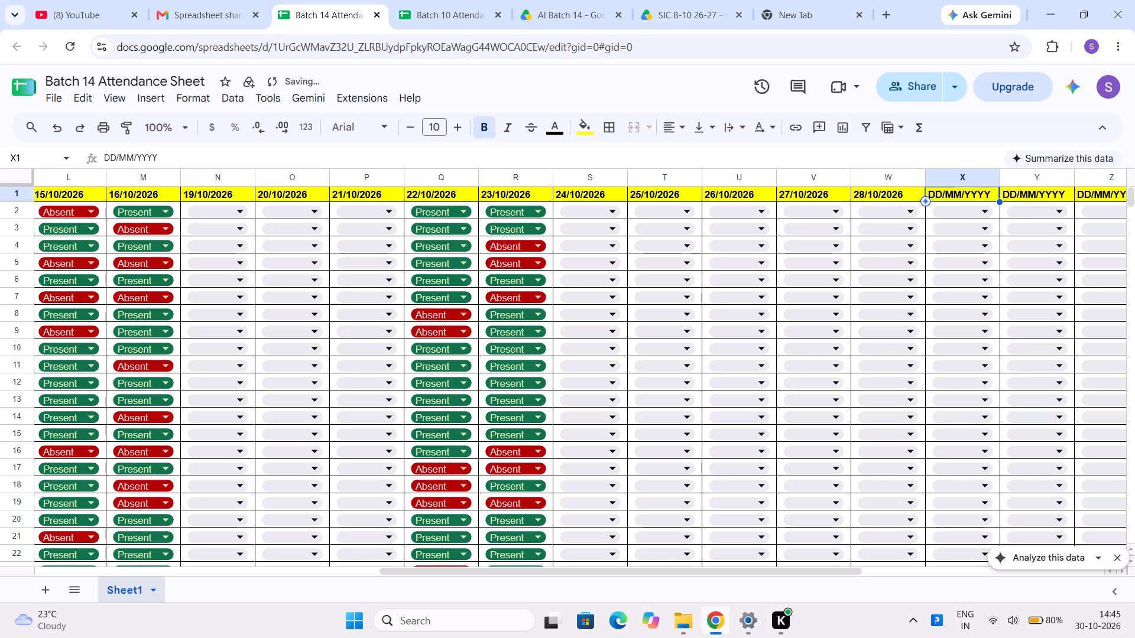
key(BackSpace)
key(BackSpace)
key(BackSpace)
key(BackSpace)
key(BackSpace)
key(BackSpace)
key(BackSpace)
key(BackSpace)
key(BackSpace)
key(BackSpace)
key(BackSpace)
key(BackSpace)
key(BackSpace)
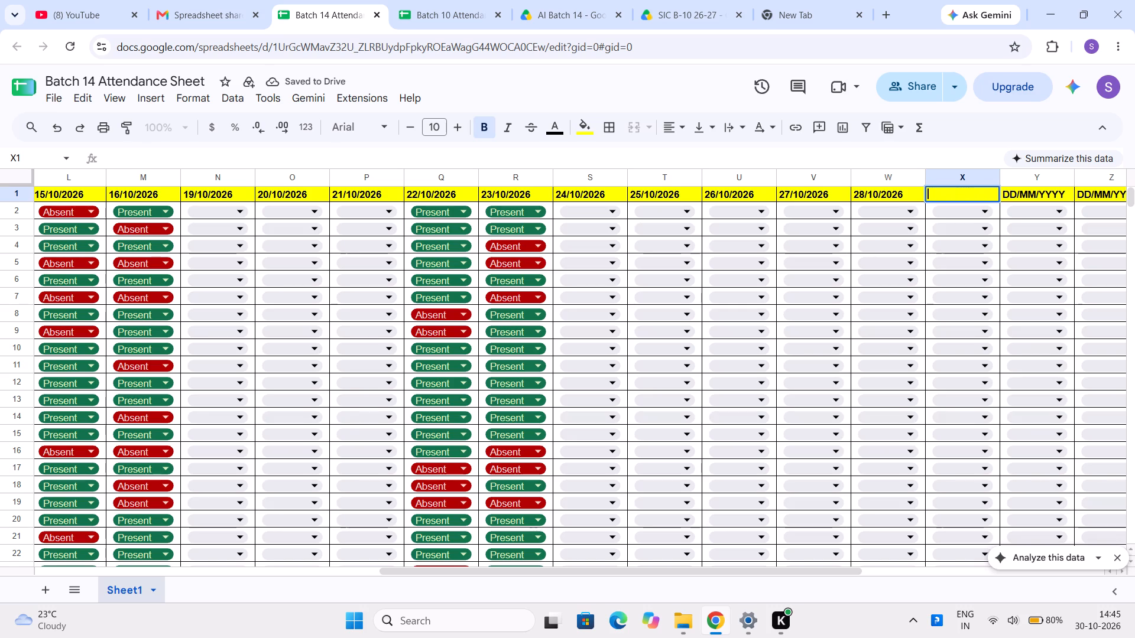
text(29/10/)
text(2026)
key(Return)
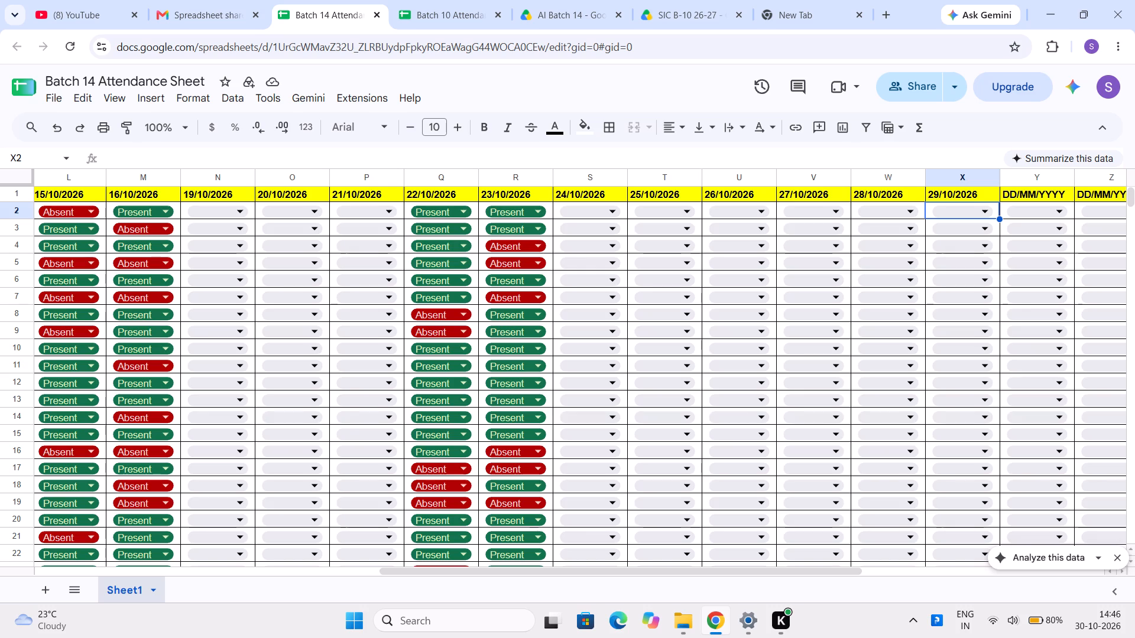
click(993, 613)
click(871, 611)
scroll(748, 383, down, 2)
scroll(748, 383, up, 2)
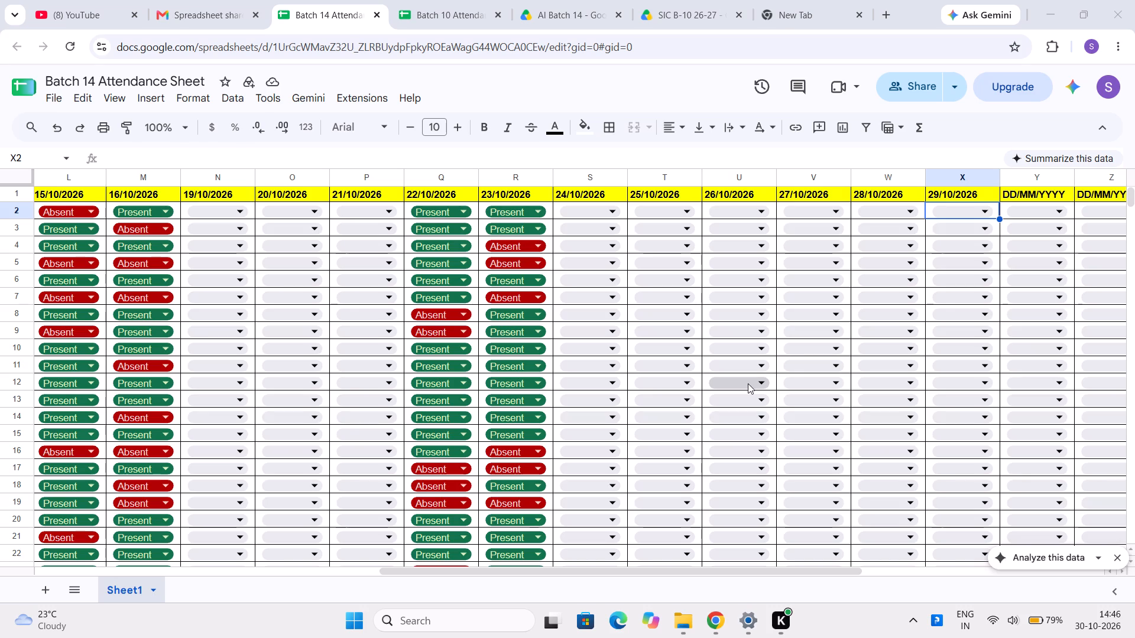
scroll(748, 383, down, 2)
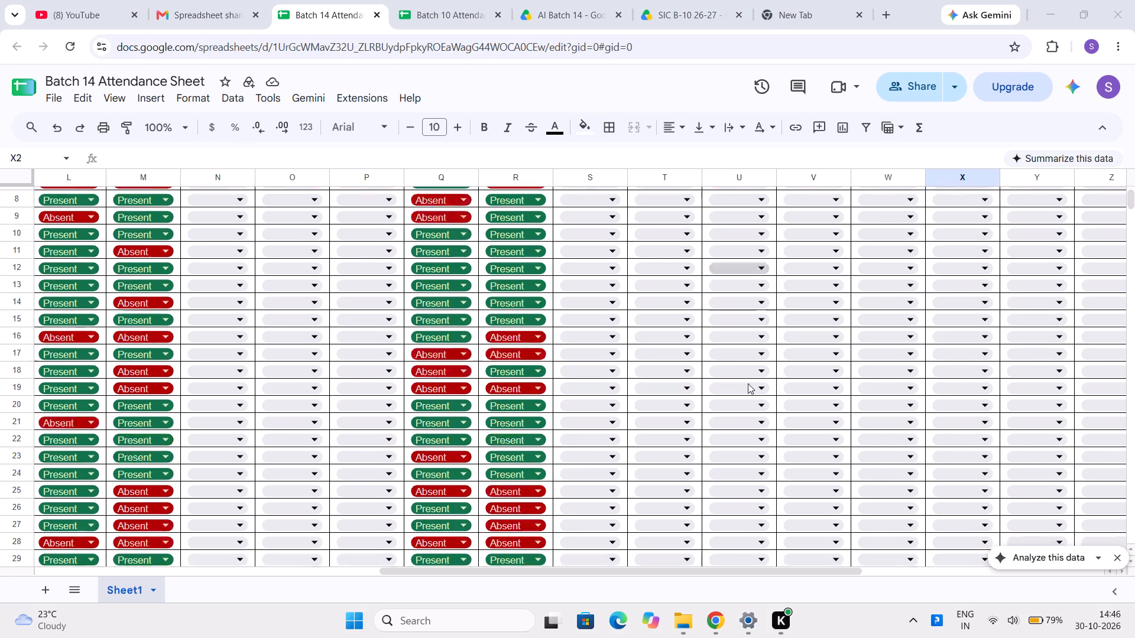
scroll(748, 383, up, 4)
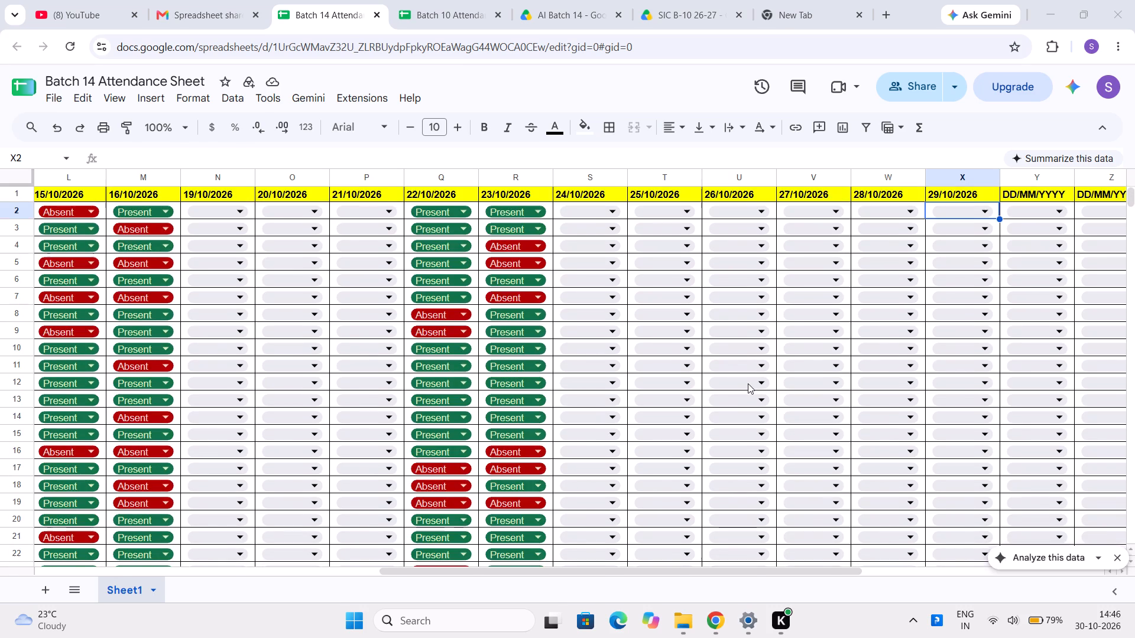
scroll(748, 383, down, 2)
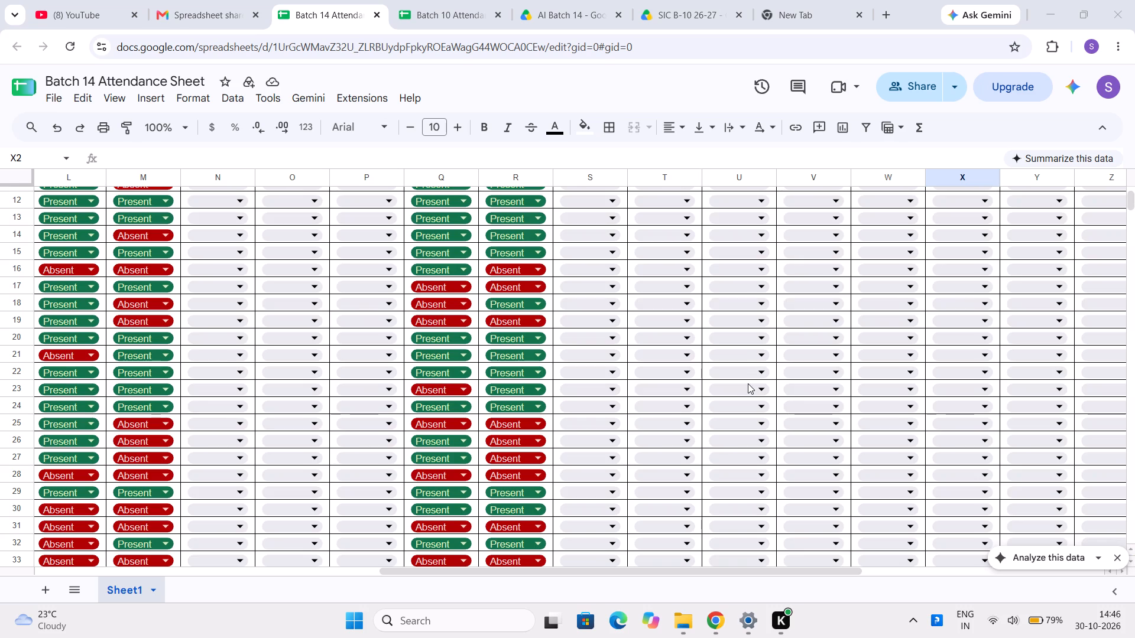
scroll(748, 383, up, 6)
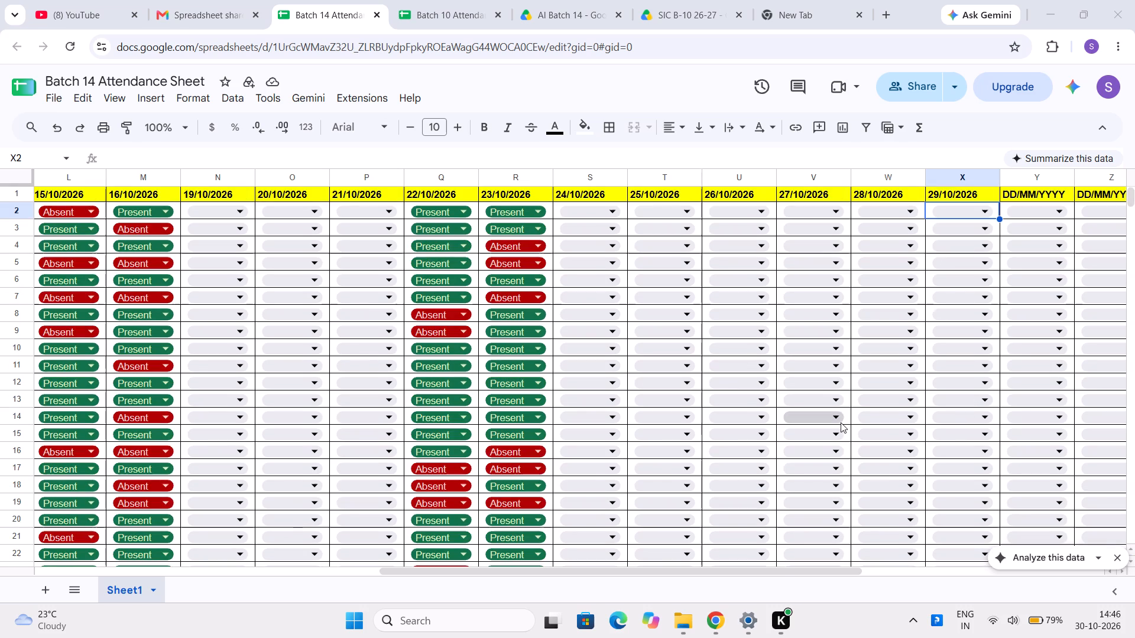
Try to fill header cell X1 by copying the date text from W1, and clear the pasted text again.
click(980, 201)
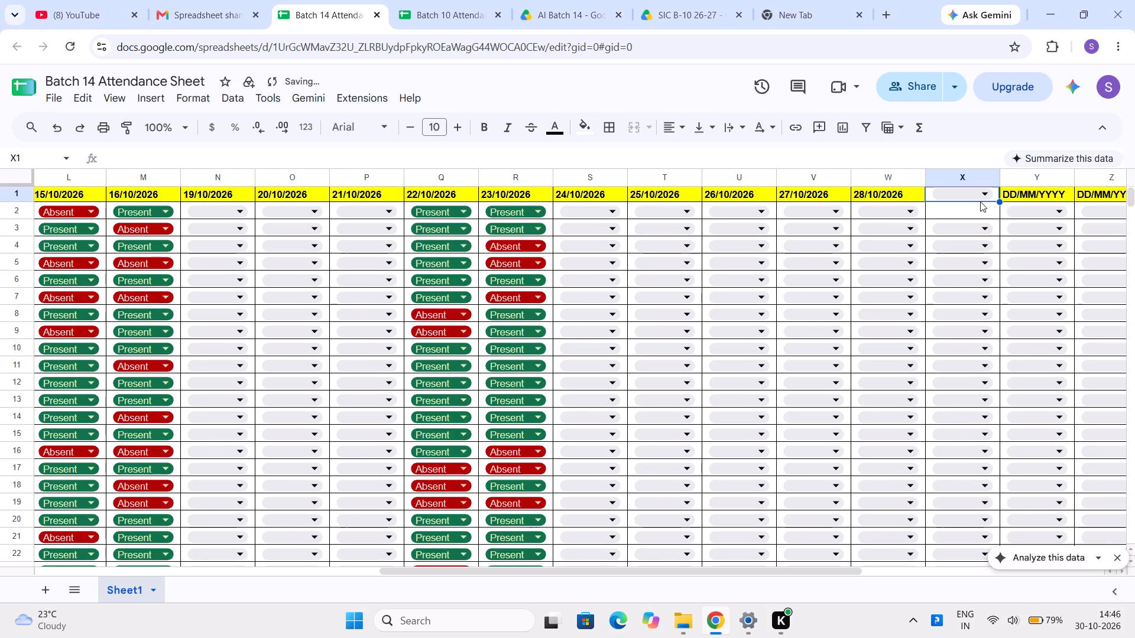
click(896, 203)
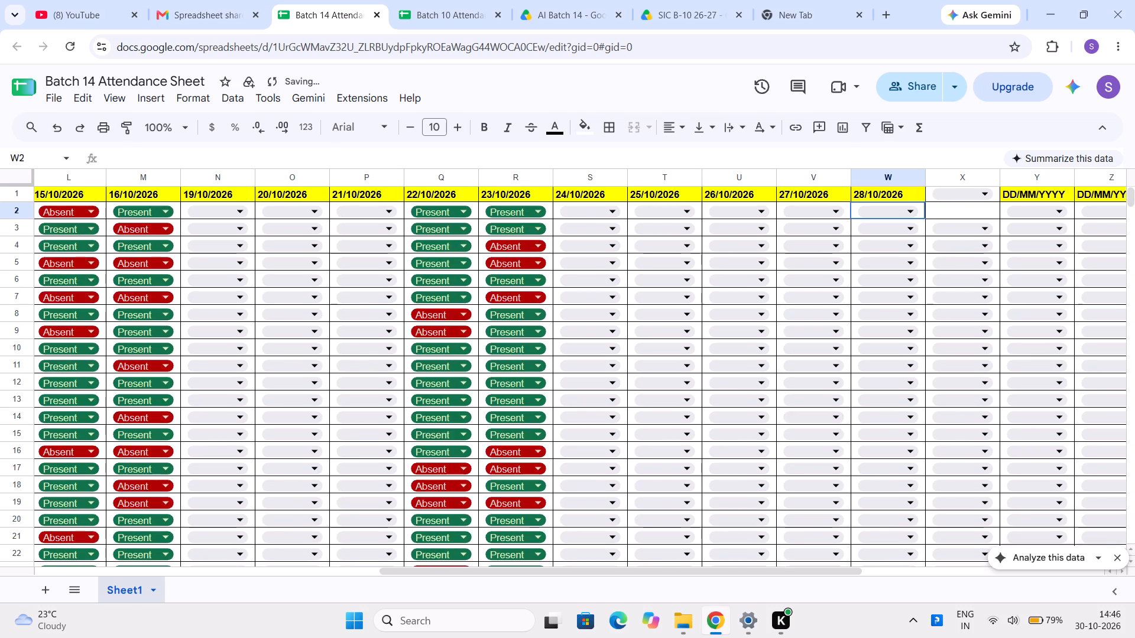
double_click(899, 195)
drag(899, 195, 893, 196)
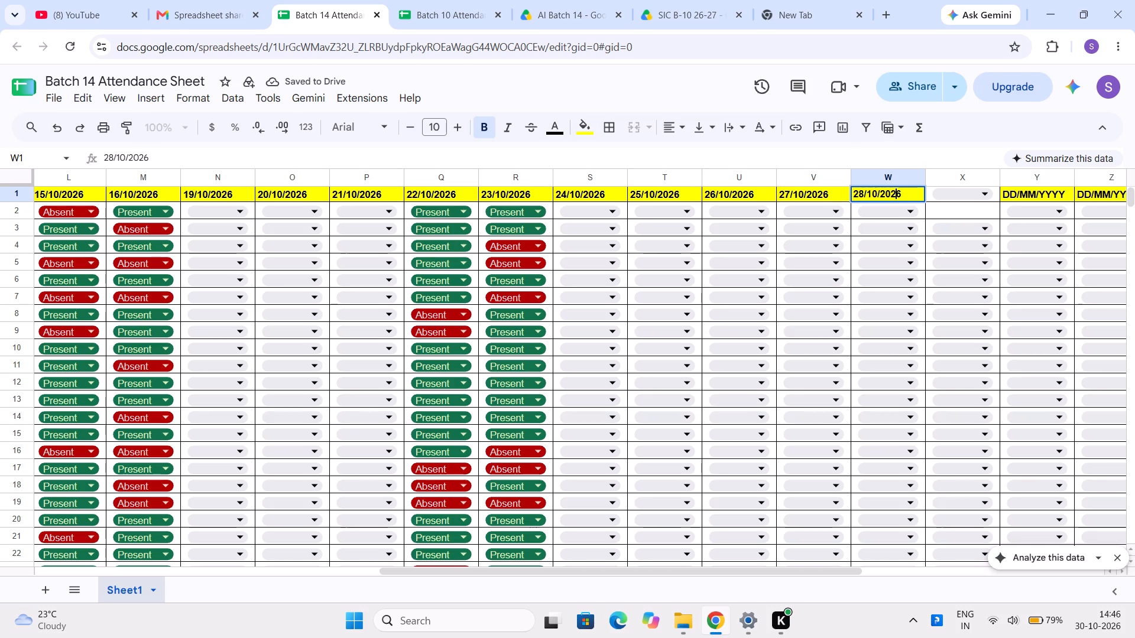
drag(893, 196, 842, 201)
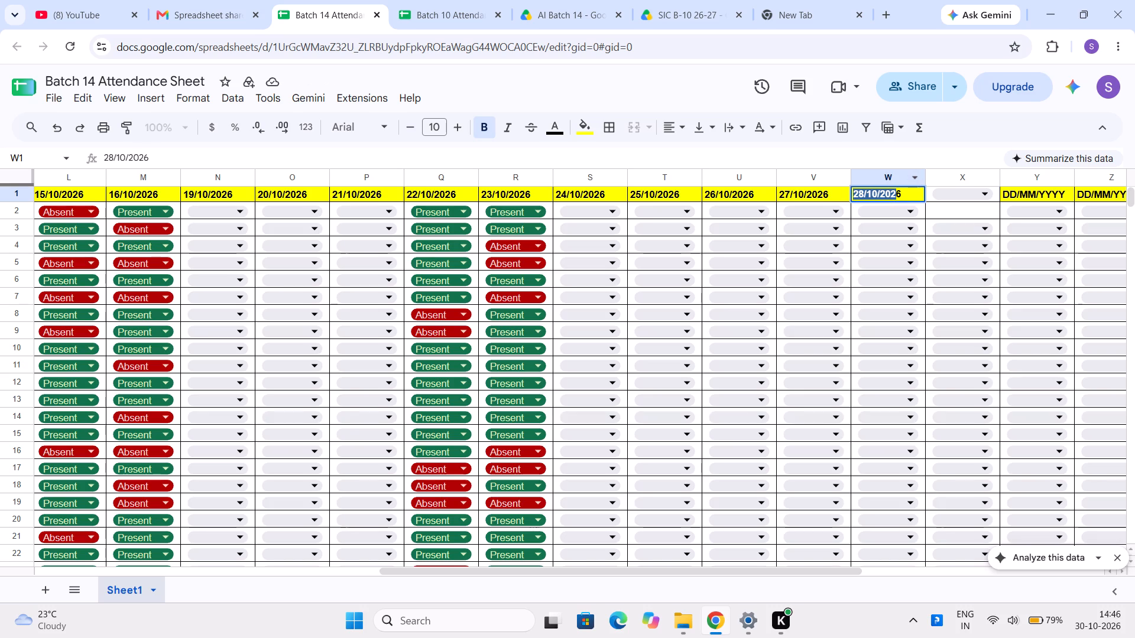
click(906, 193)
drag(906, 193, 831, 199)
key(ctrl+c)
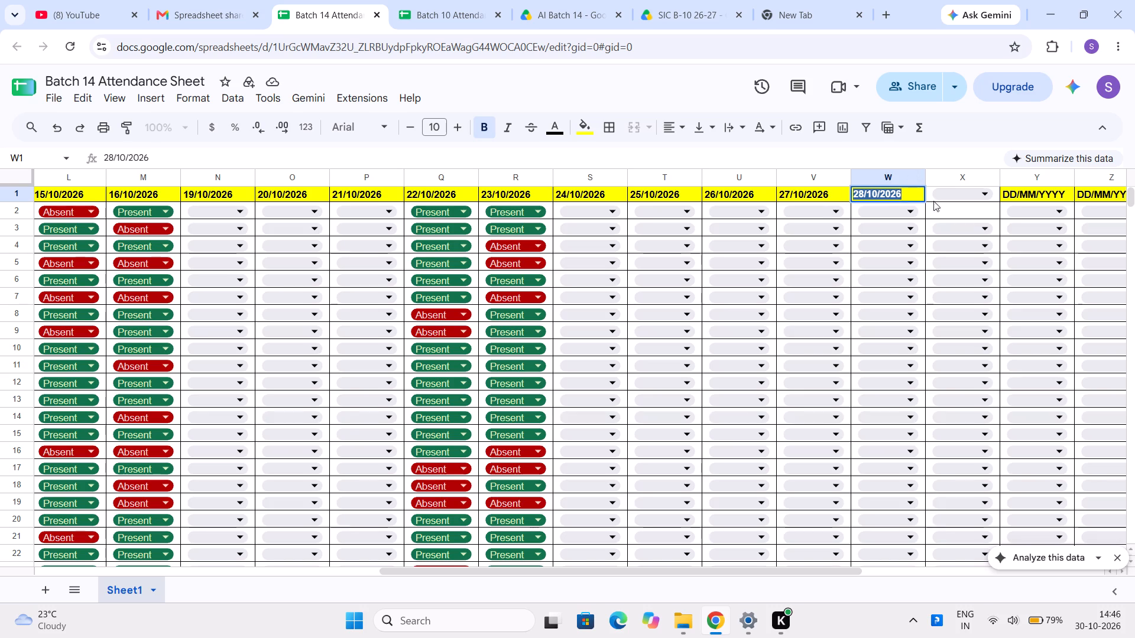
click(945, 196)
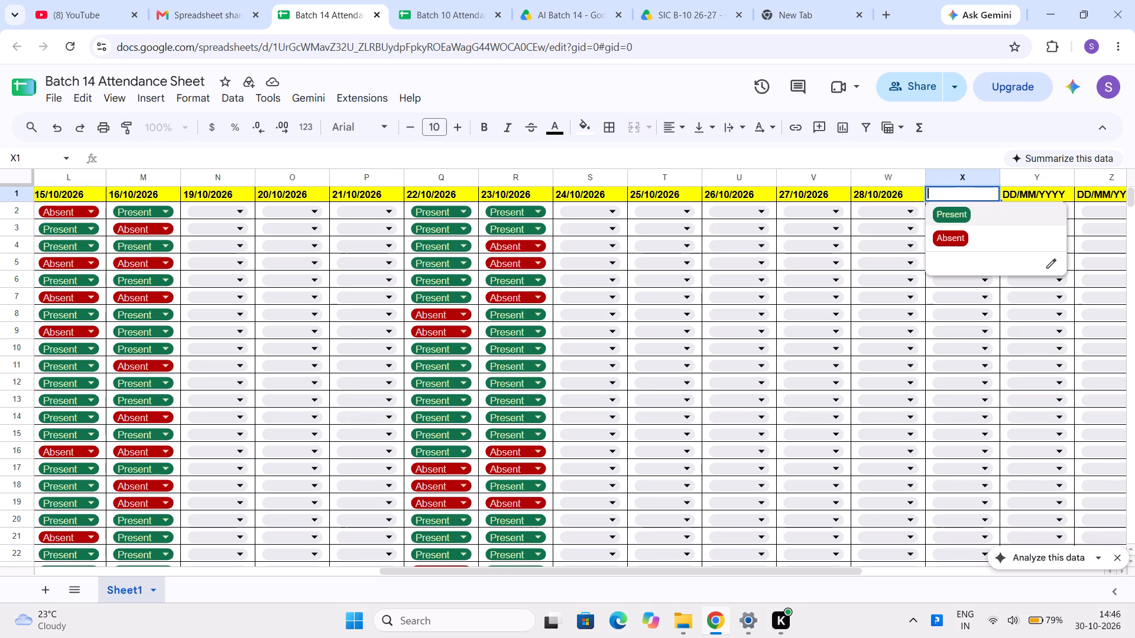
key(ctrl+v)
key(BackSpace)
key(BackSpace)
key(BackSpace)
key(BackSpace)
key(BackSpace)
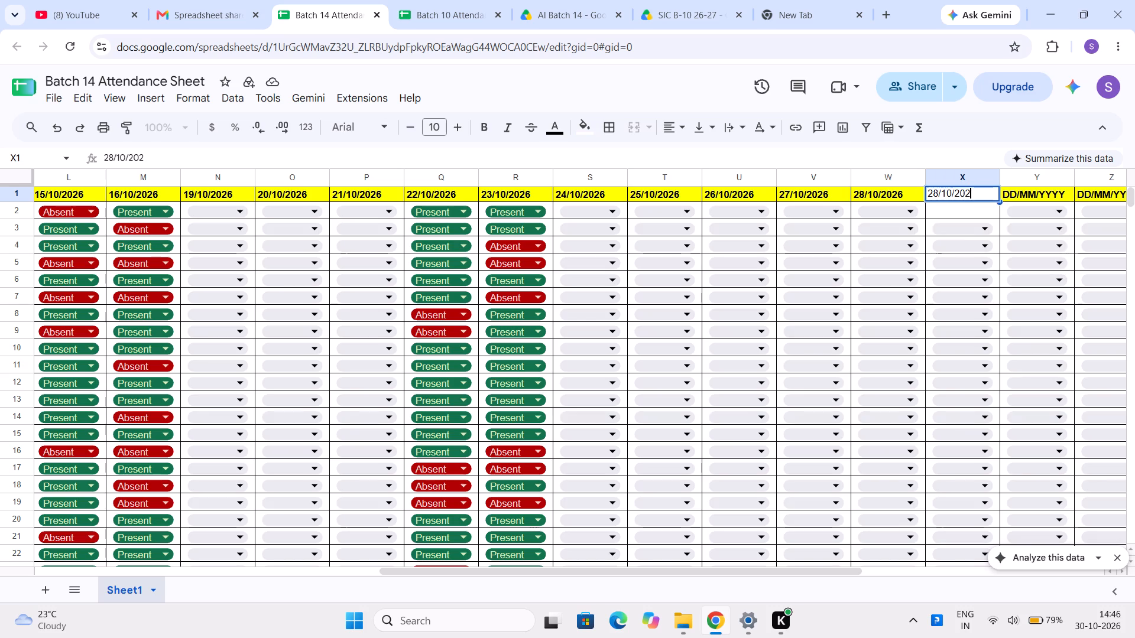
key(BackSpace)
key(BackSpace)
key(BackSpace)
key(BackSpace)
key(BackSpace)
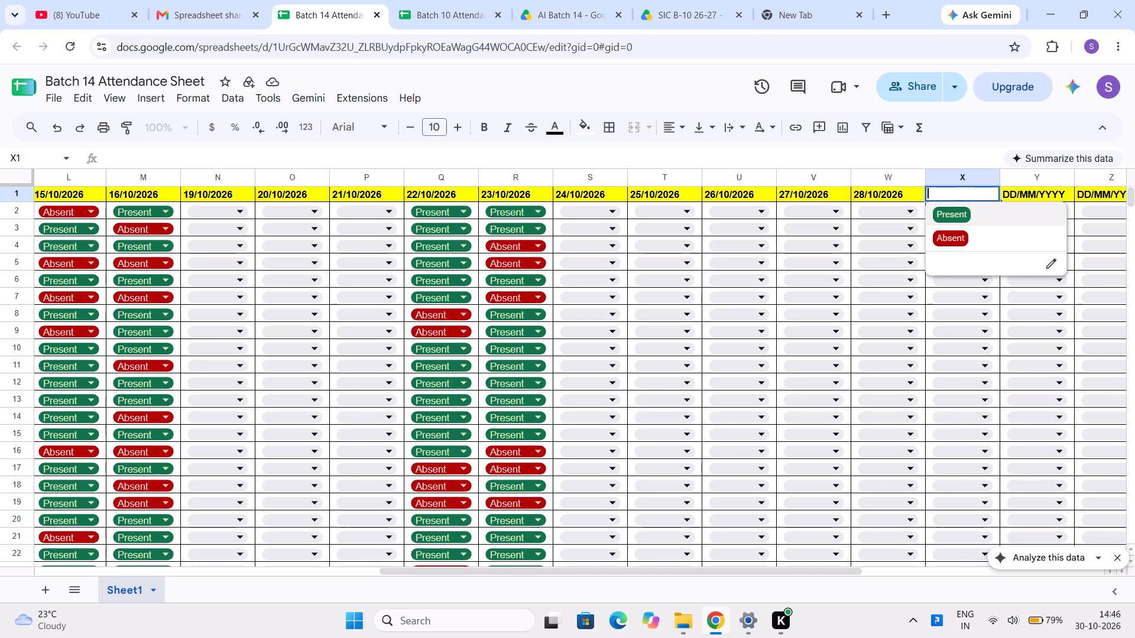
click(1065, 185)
Copy the formatted placeholder header from cell Y1 into cell X1.
click(1055, 202)
click(1058, 201)
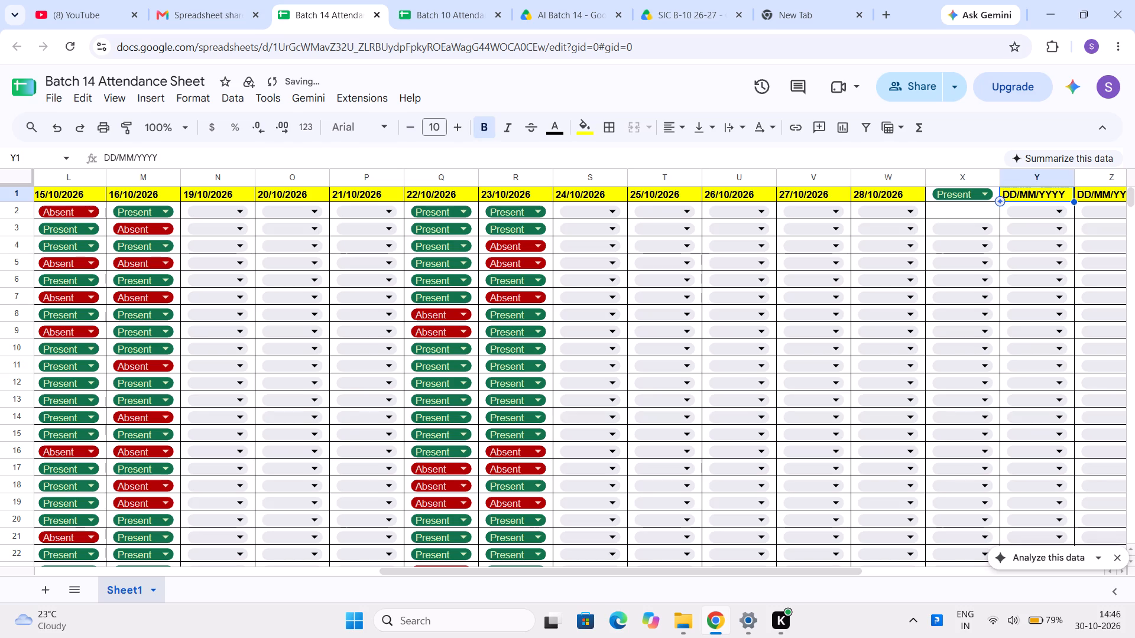
right_click(1058, 201)
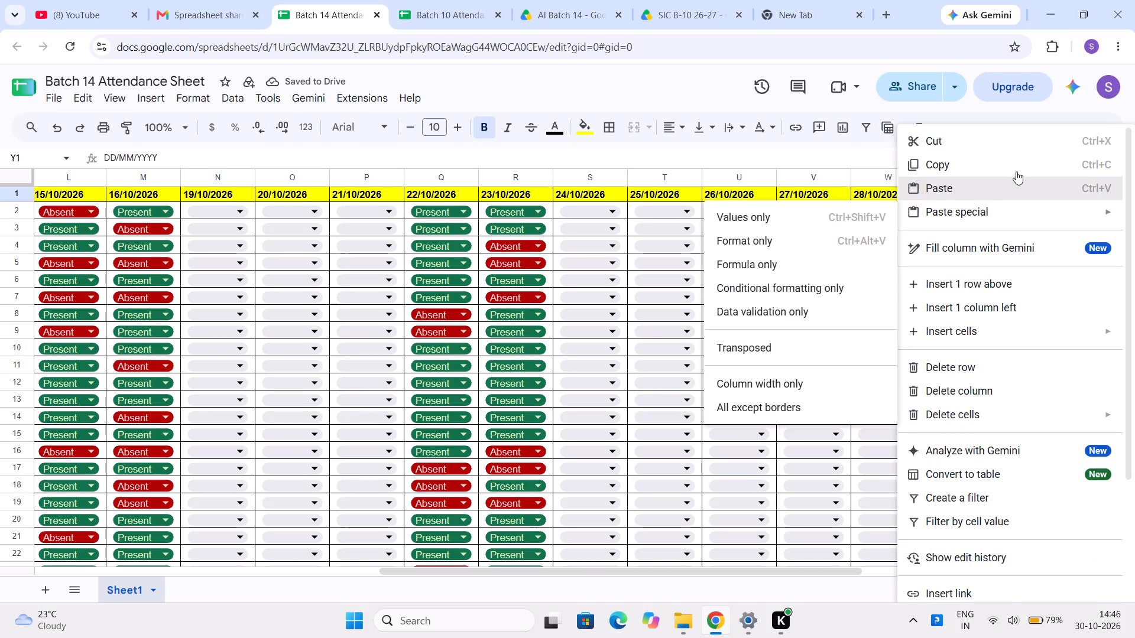
click(1022, 157)
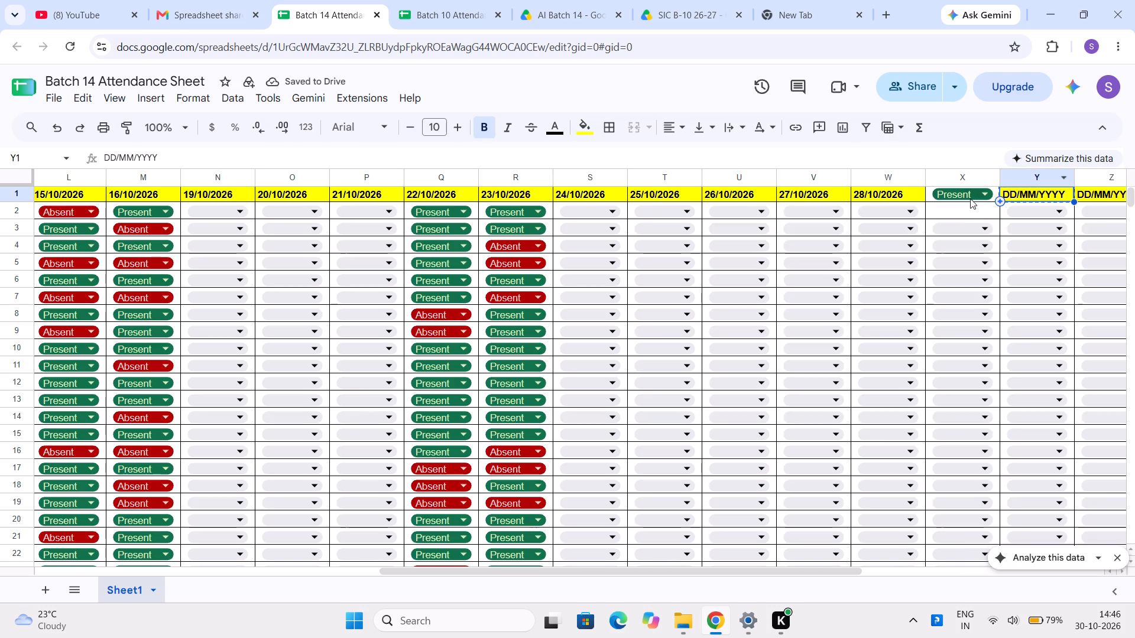
right_click(971, 194)
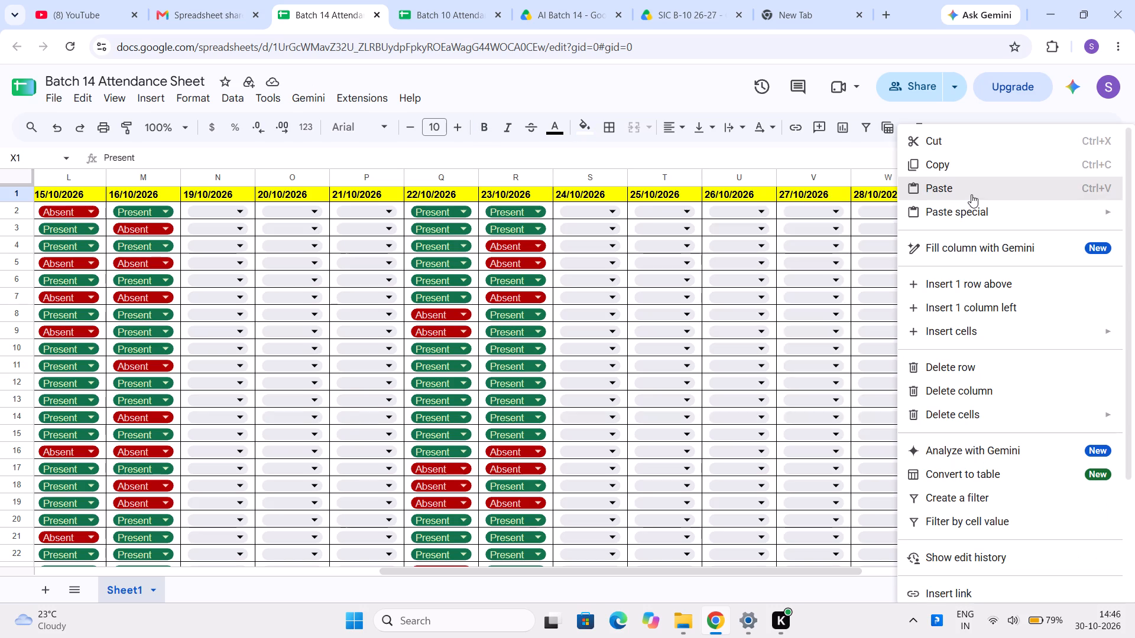
click(854, 139)
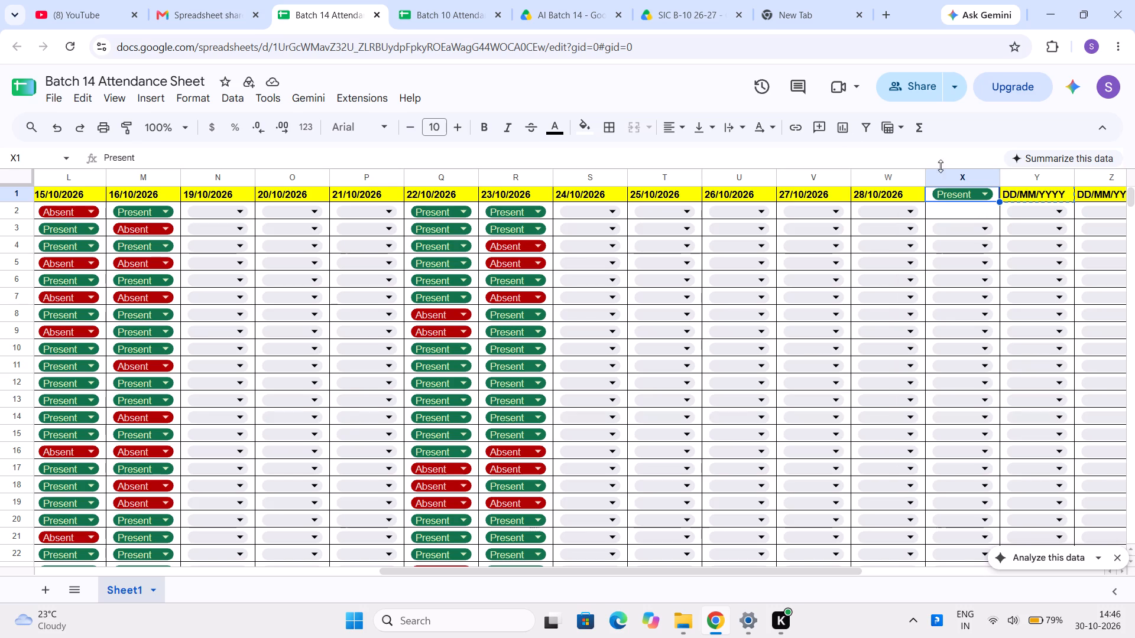
right_click(942, 197)
click(961, 184)
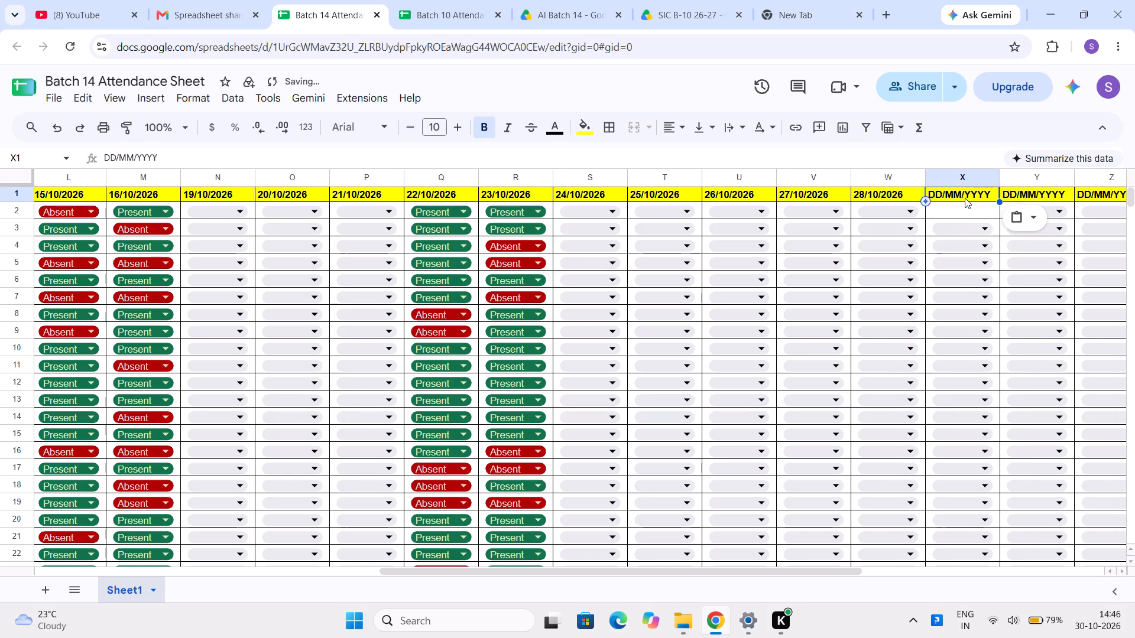
Replace the placeholder header in cell X1 with the date 29/10/2026.
double_click(965, 198)
key(BackSpace)
key(BackSpace)
key(BackSpace)
key(BackSpace)
key(BackSpace)
key(BackSpace)
key(BackSpace)
key(BackSpace)
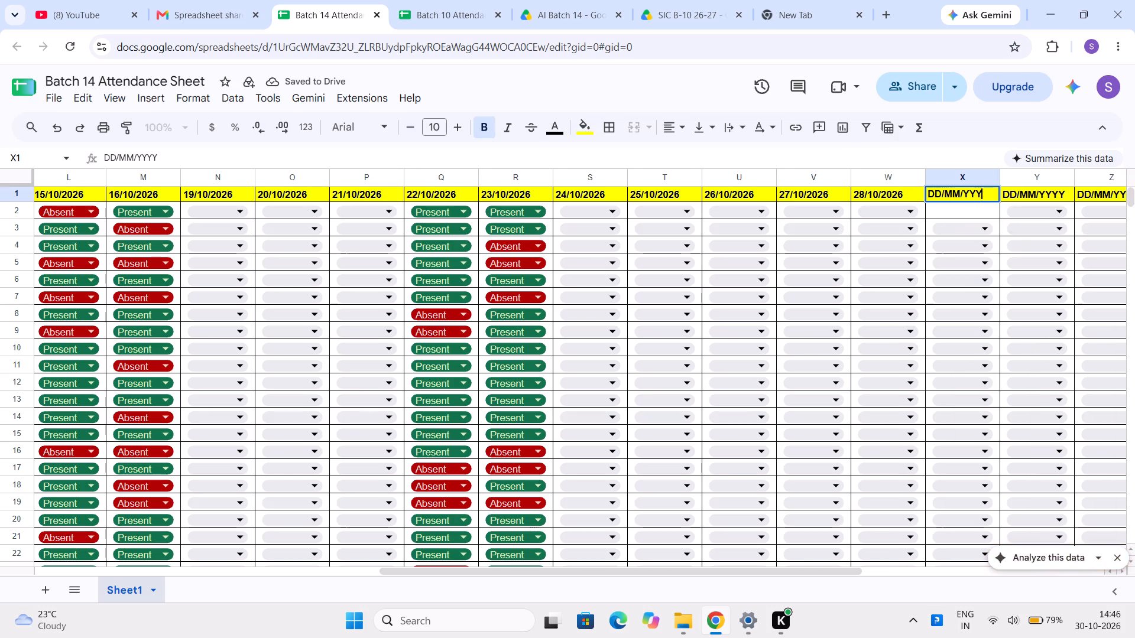
key(BackSpace)
key(BackSpace)
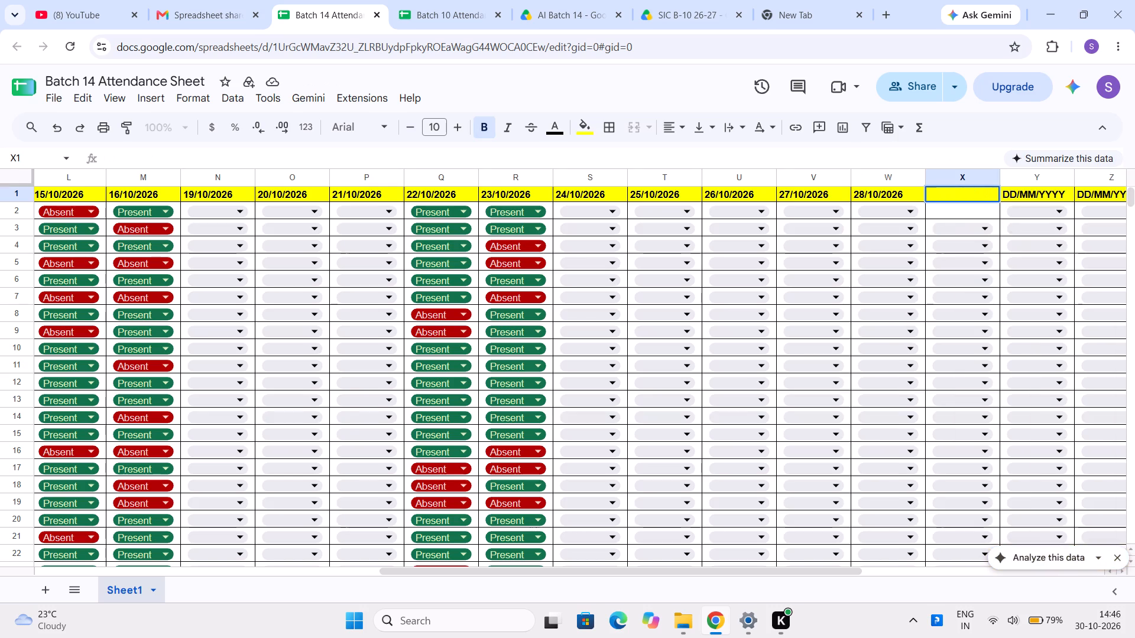
scroll(988, 195, left, 1)
scroll(1065, 200, left, 3)
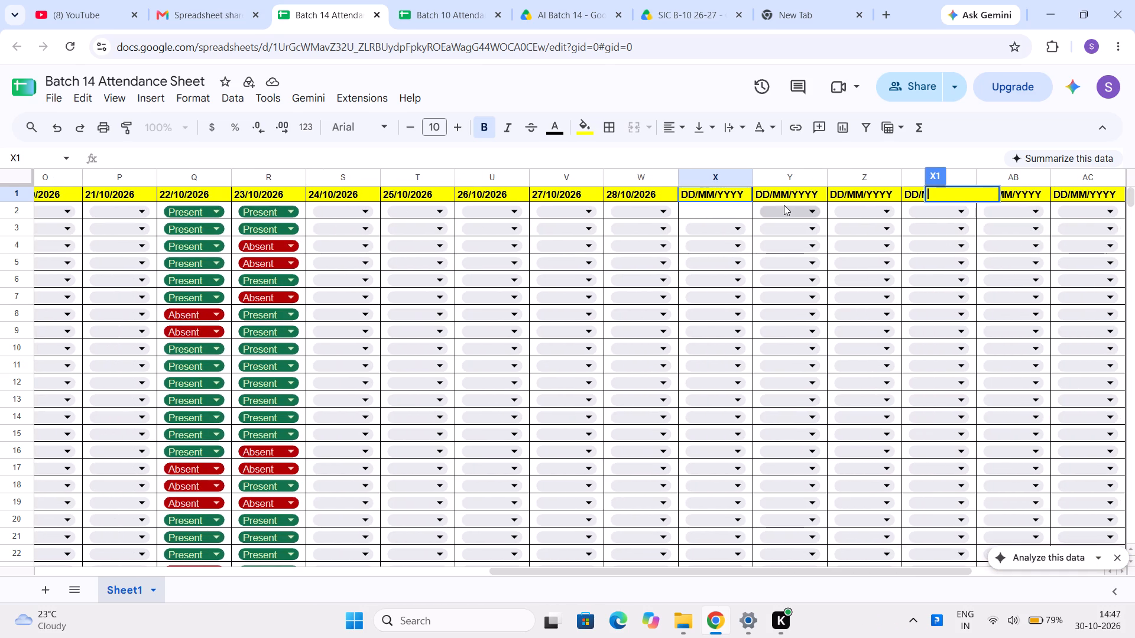
click(728, 188)
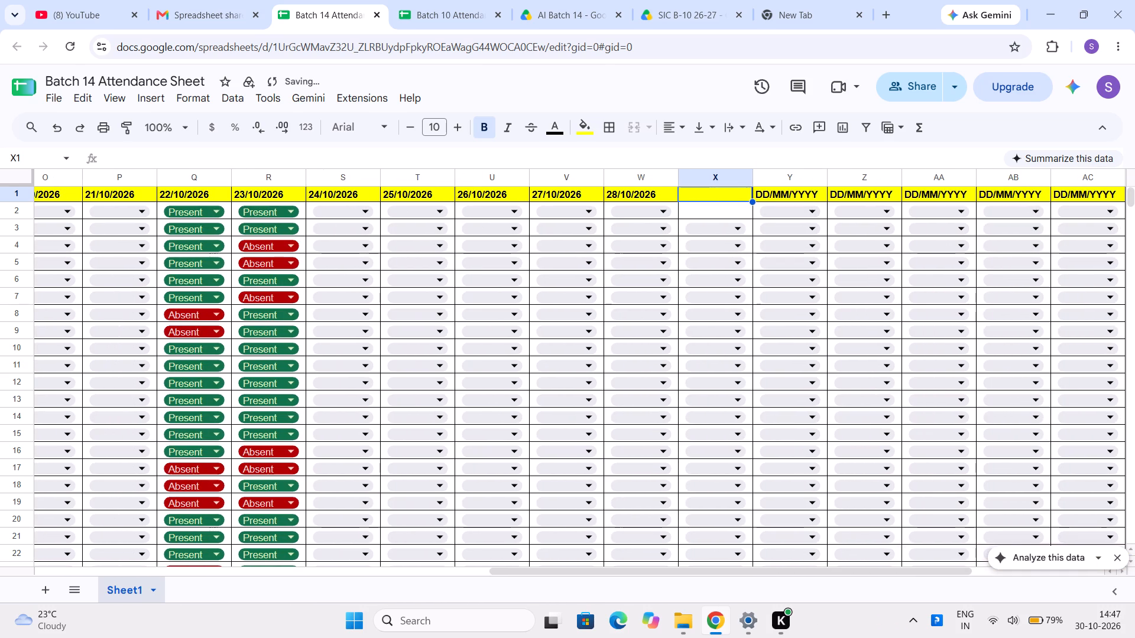
double_click(732, 202)
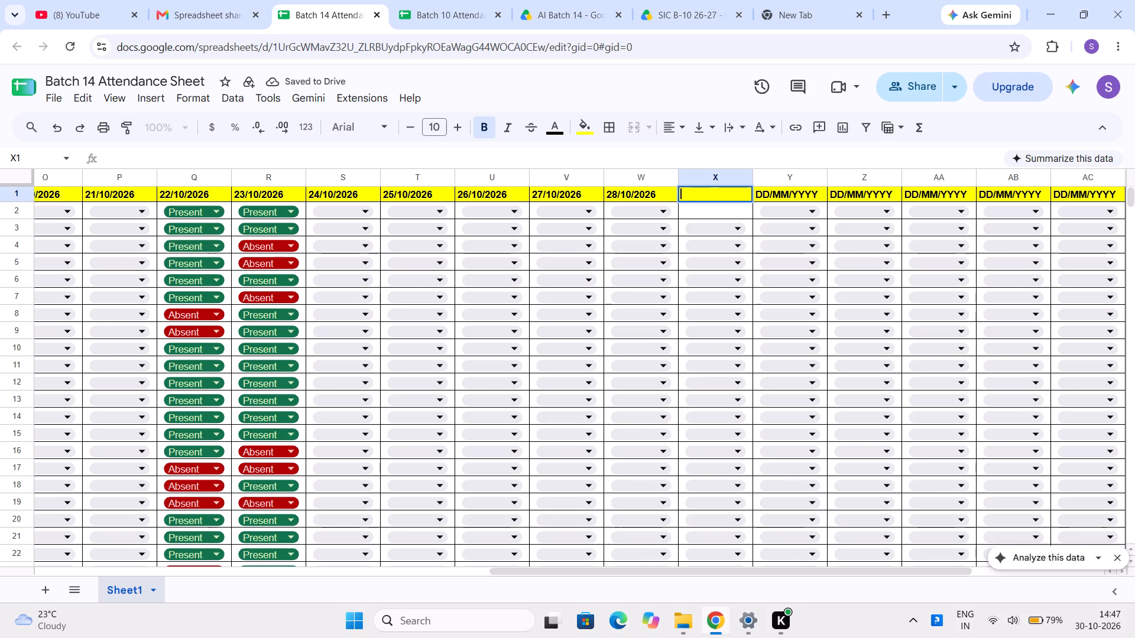
text(29)
text(/10/)
text(2026)
key(Return)
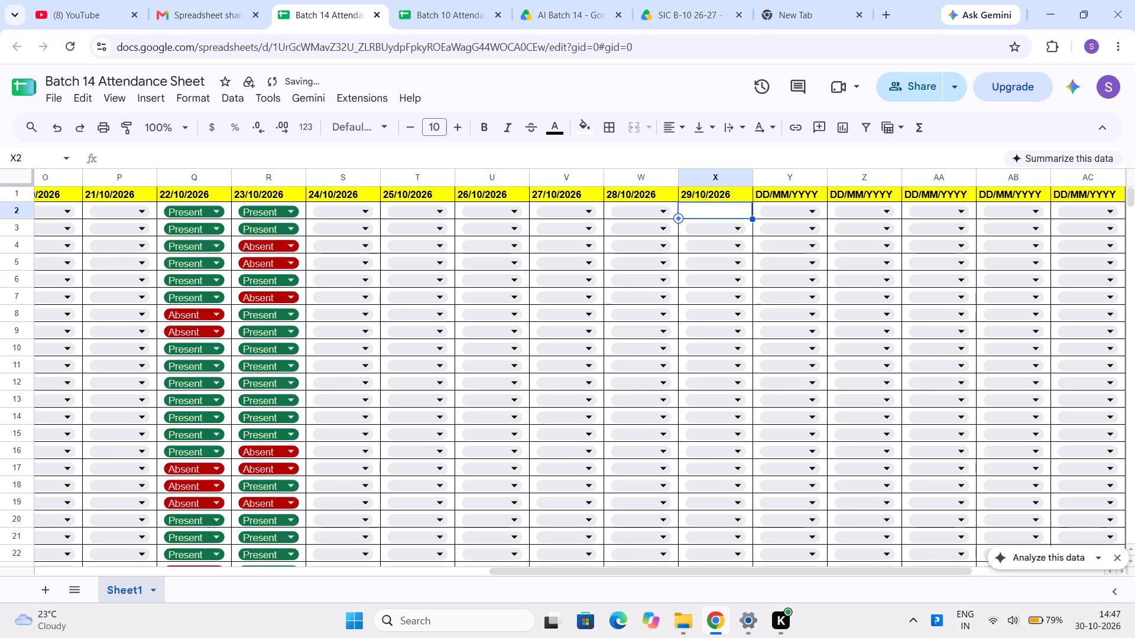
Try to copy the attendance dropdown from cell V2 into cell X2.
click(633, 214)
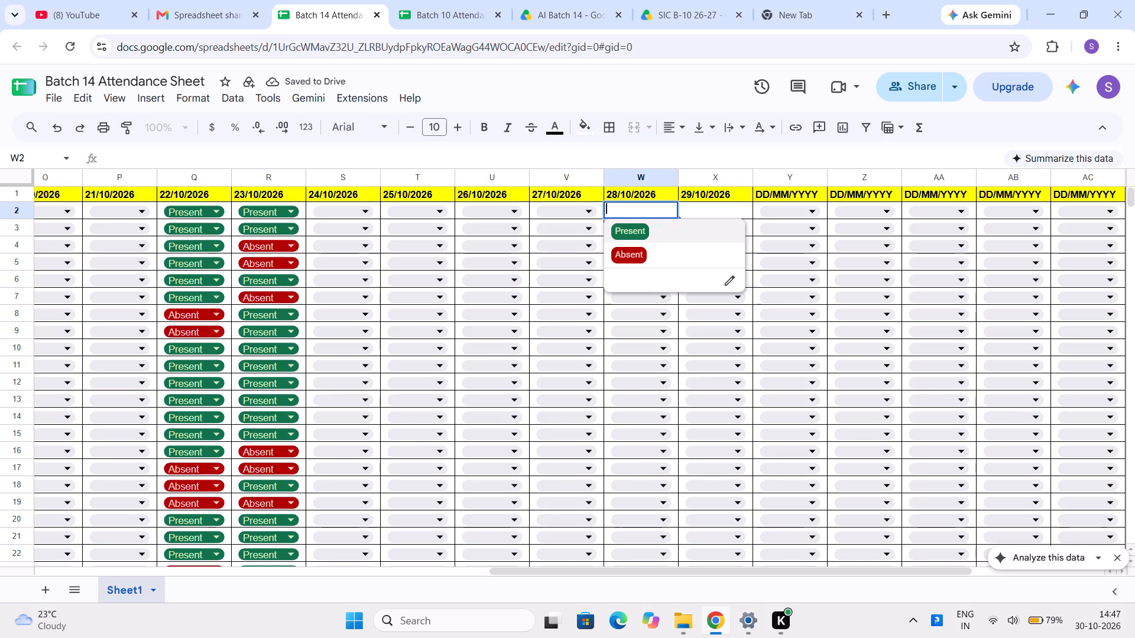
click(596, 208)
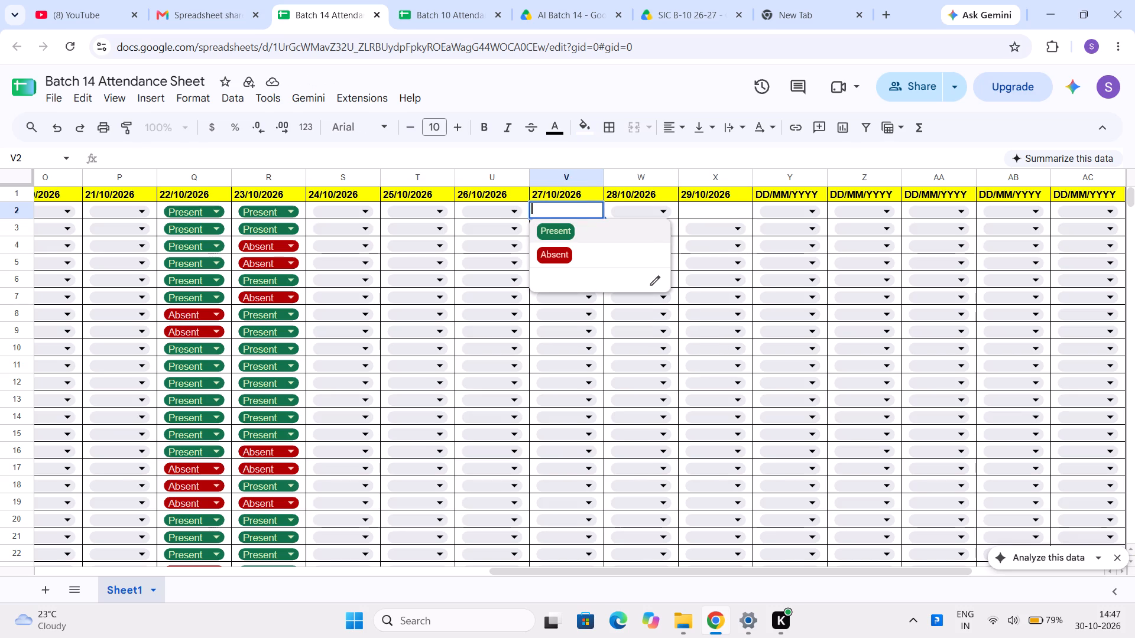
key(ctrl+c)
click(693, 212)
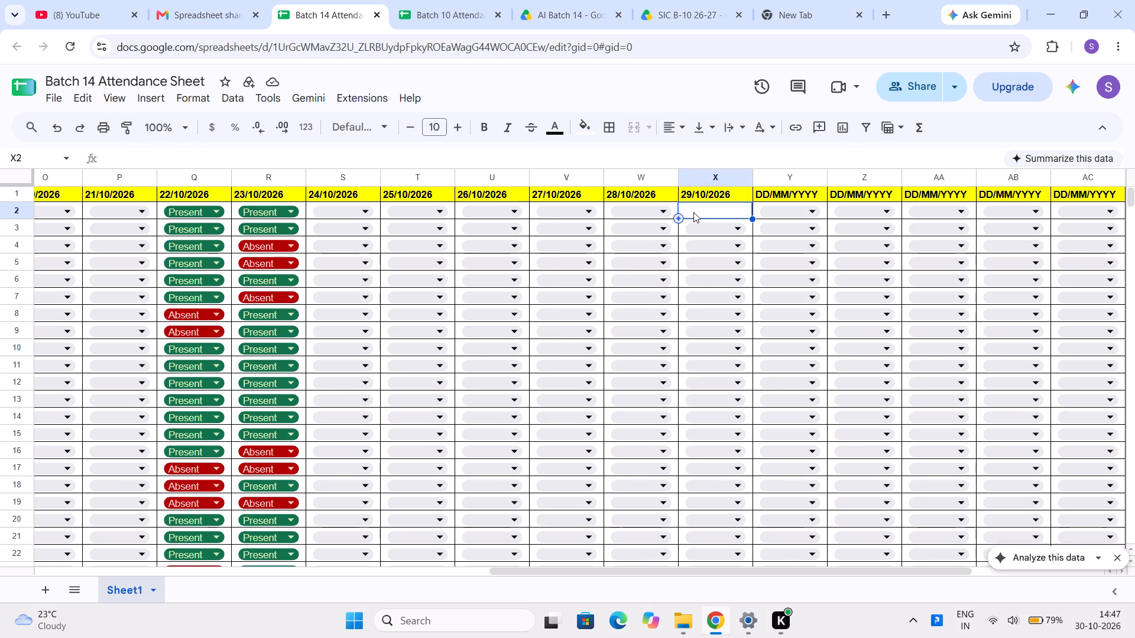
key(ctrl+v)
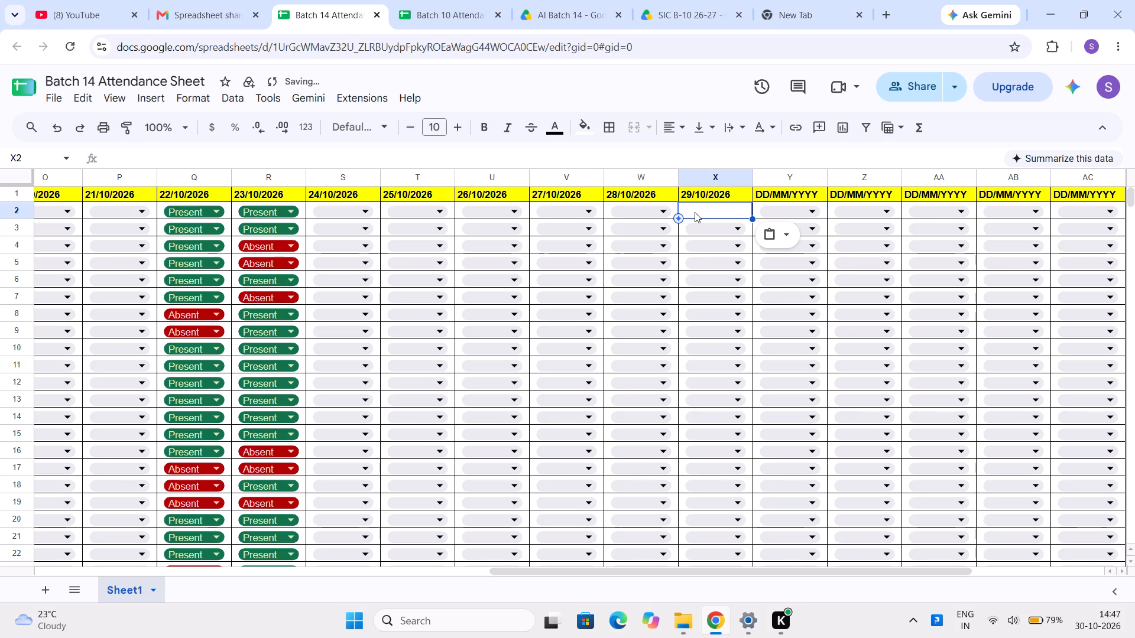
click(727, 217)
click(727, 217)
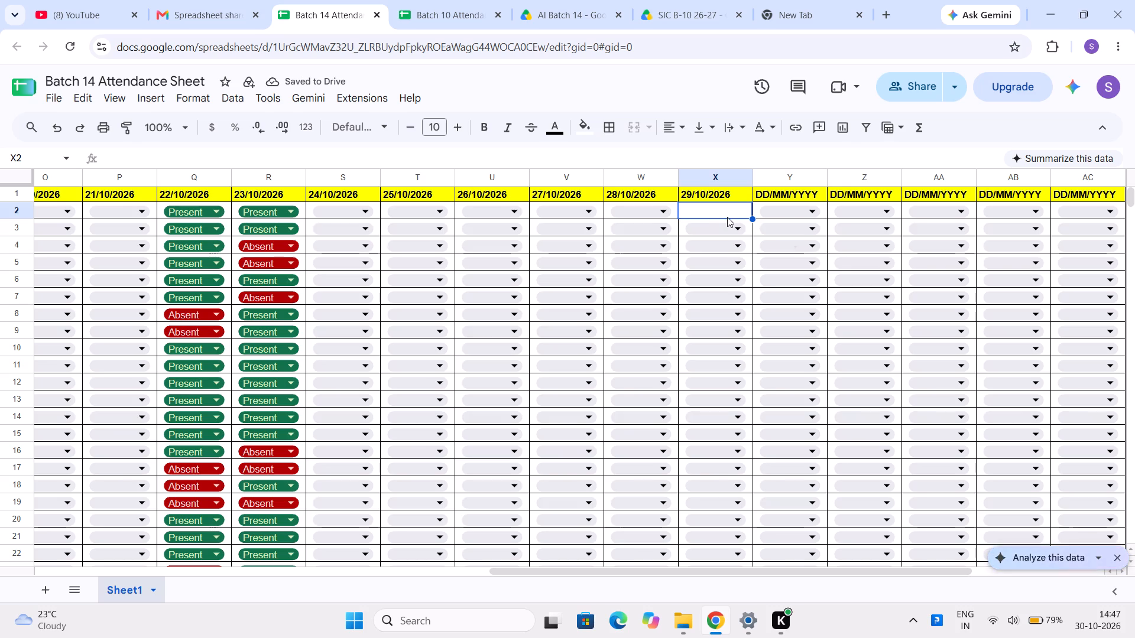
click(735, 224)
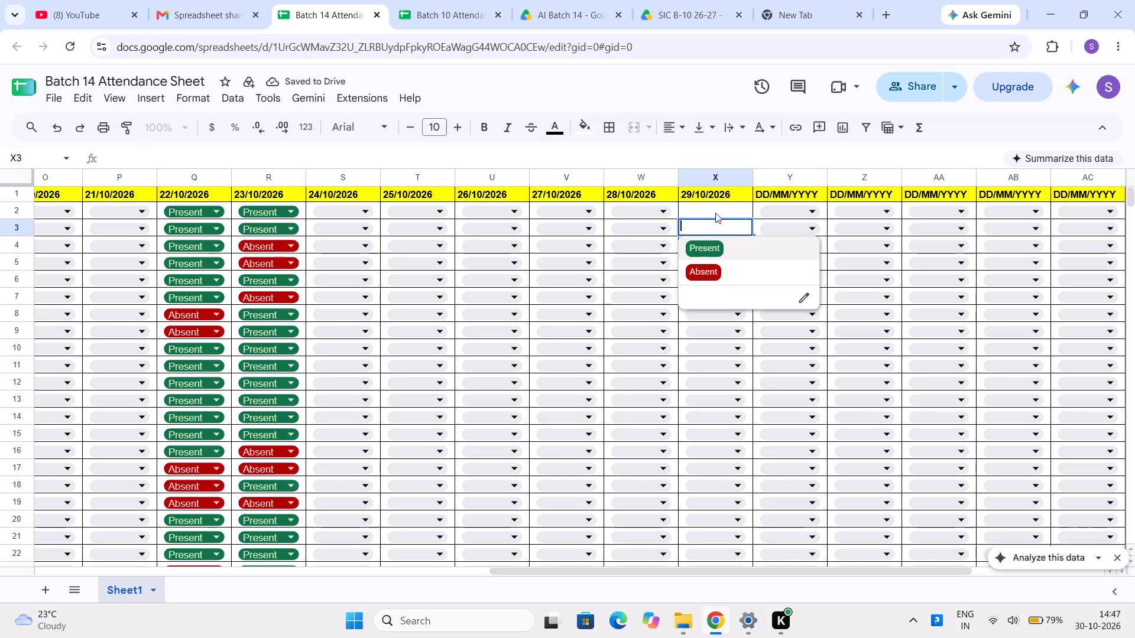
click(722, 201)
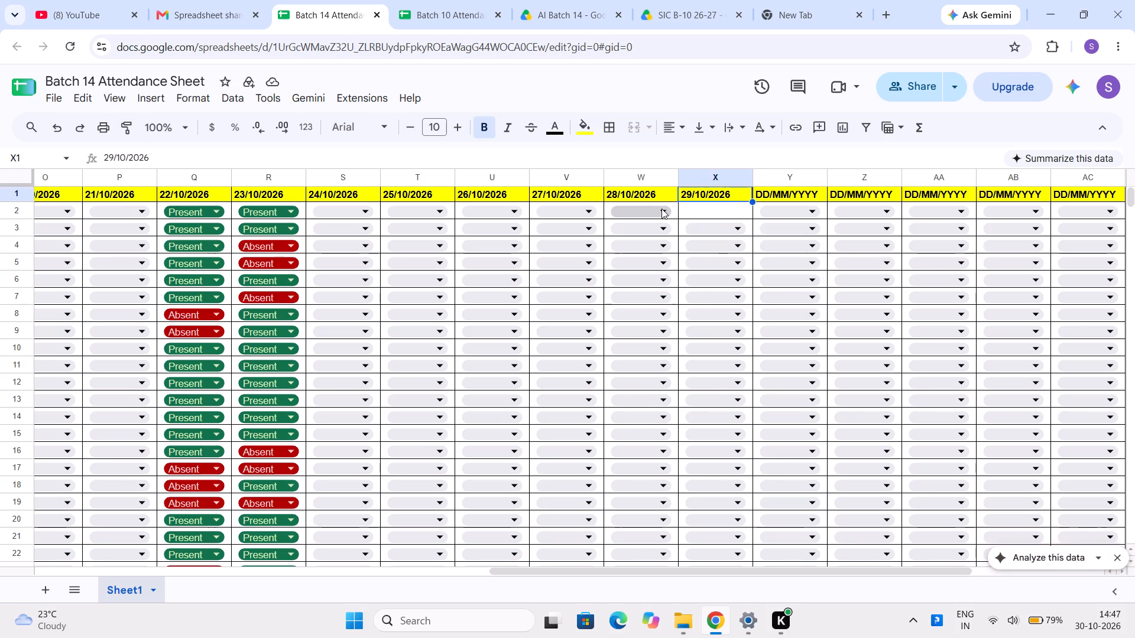
Copy the blank attendance dropdown cell W2 into cell X2.
right_click(661, 209)
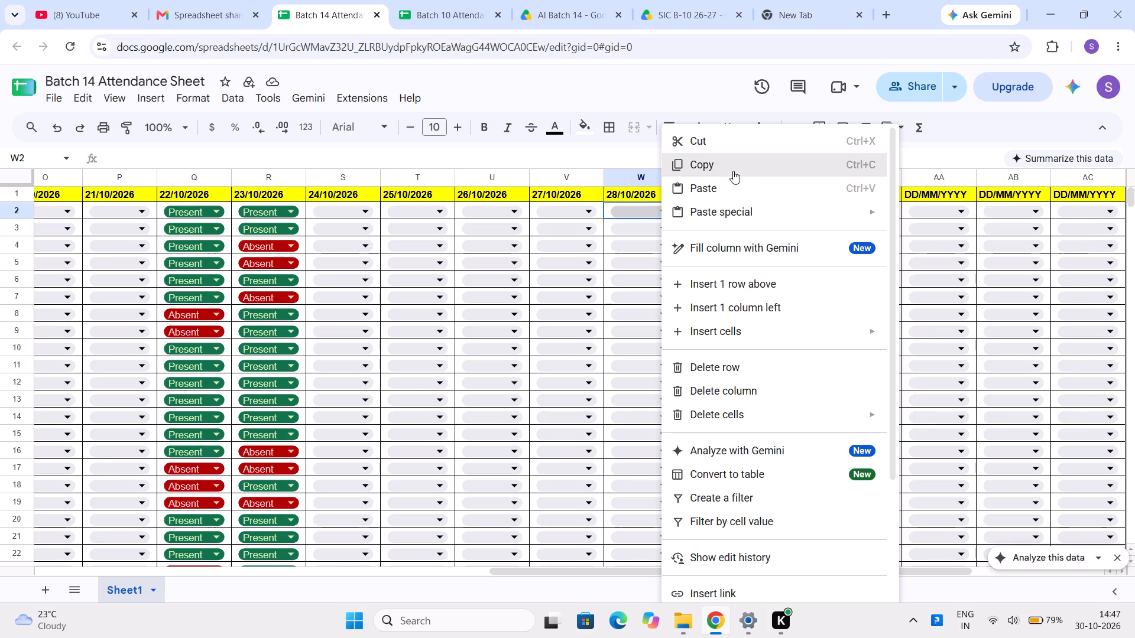
click(733, 171)
right_click(713, 211)
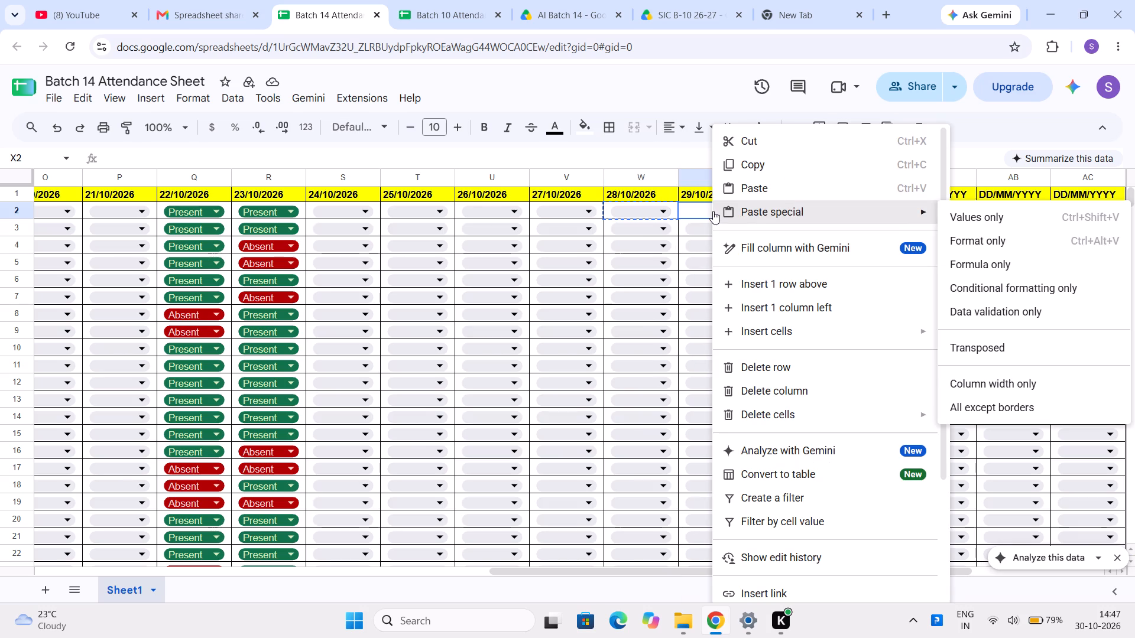
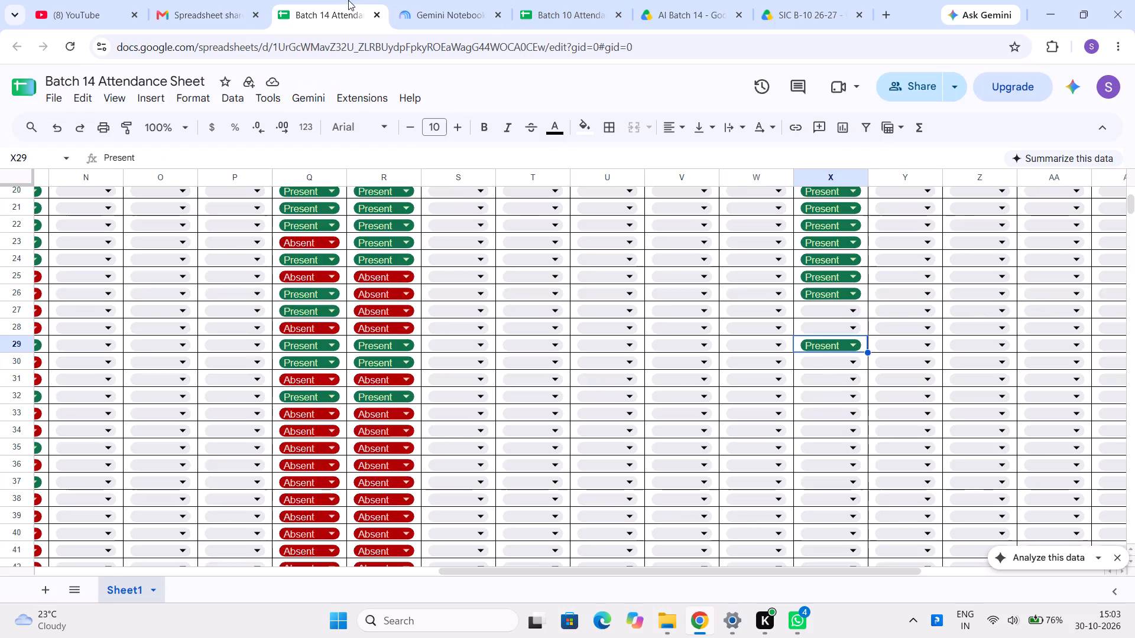
scroll(422, 218, down, 3)
scroll(422, 218, right, 4)
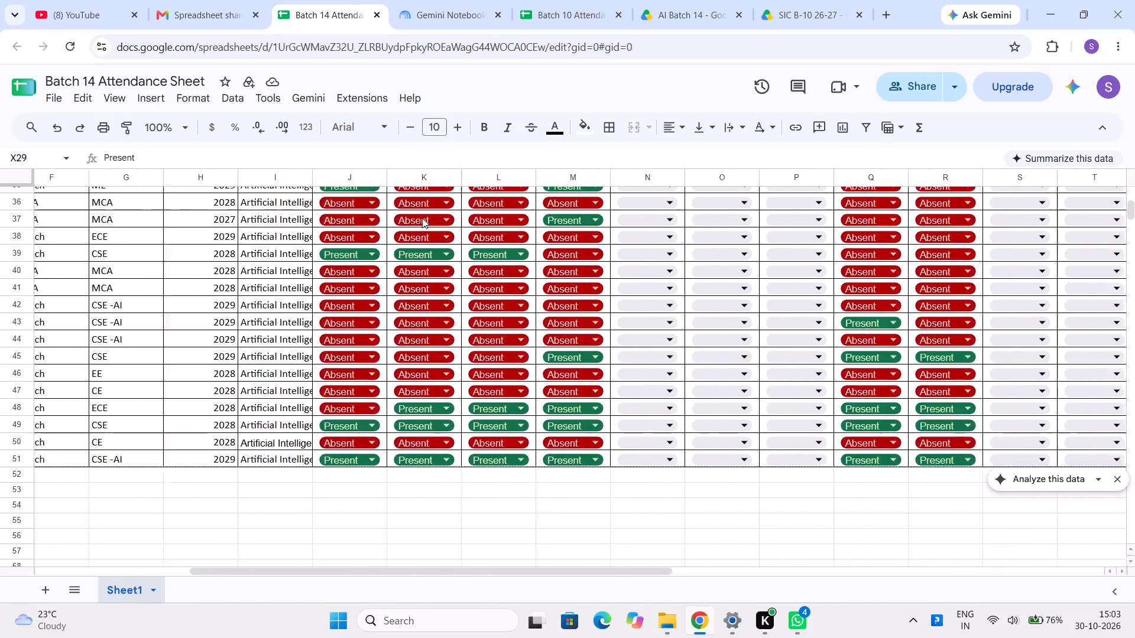
scroll(422, 218, right, 4)
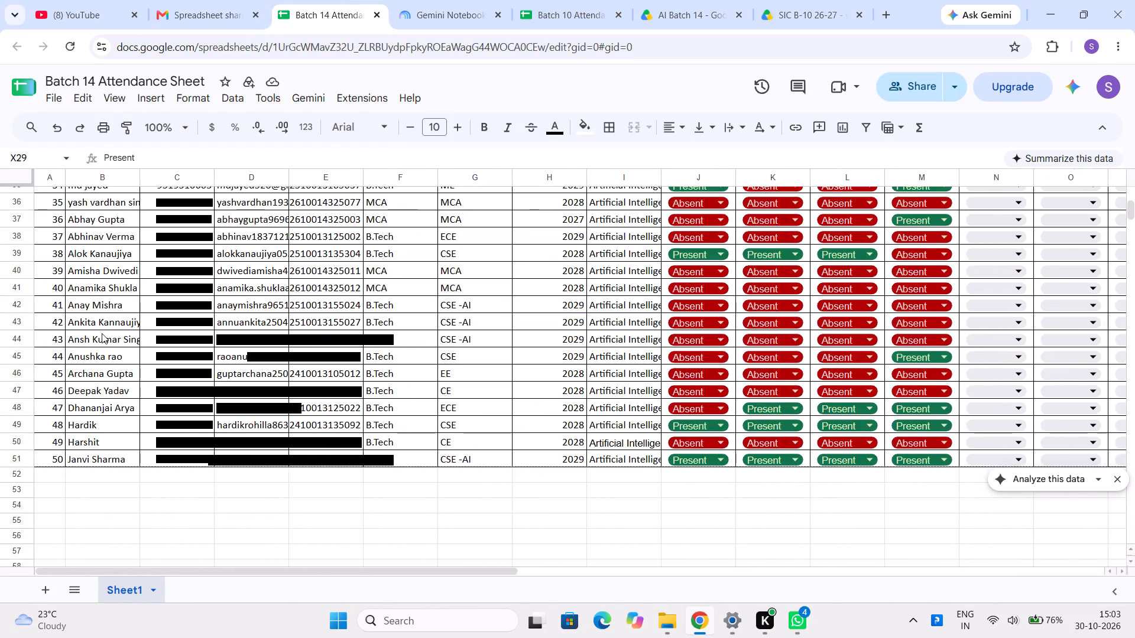
scroll(120, 377, left, 1)
scroll(120, 377, right, 3)
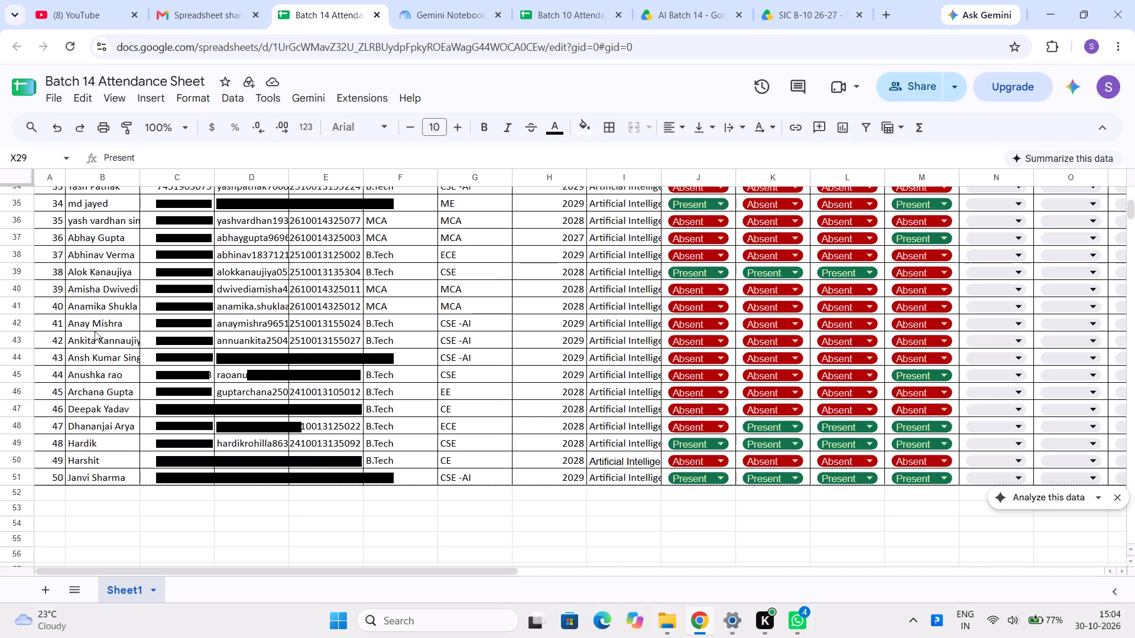
scroll(74, 276, up, 2)
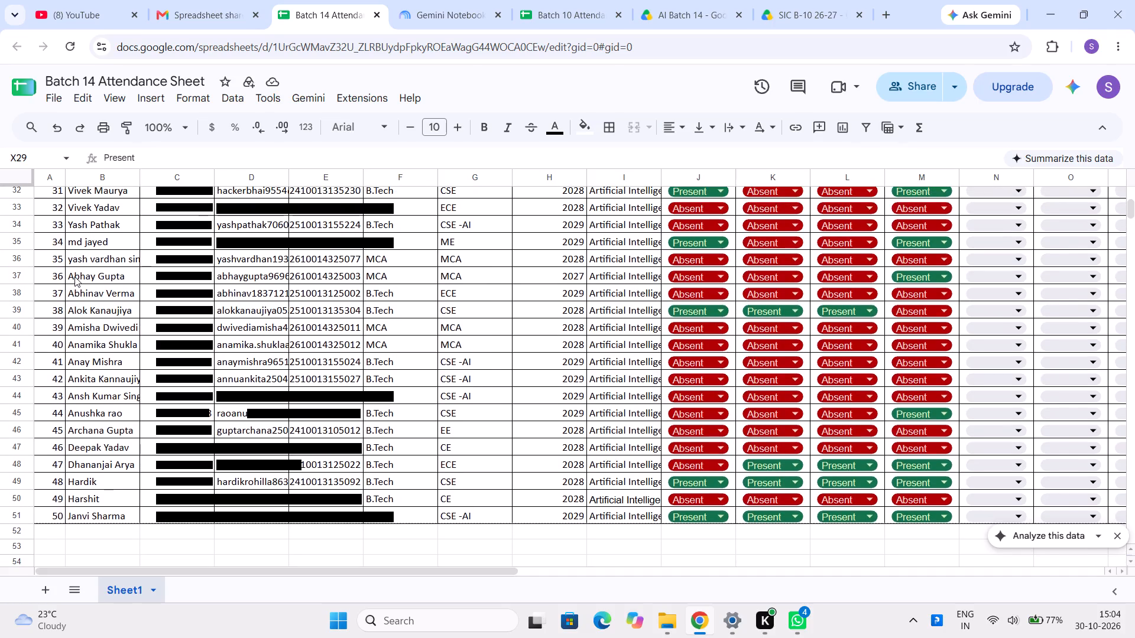
scroll(74, 276, up, 1)
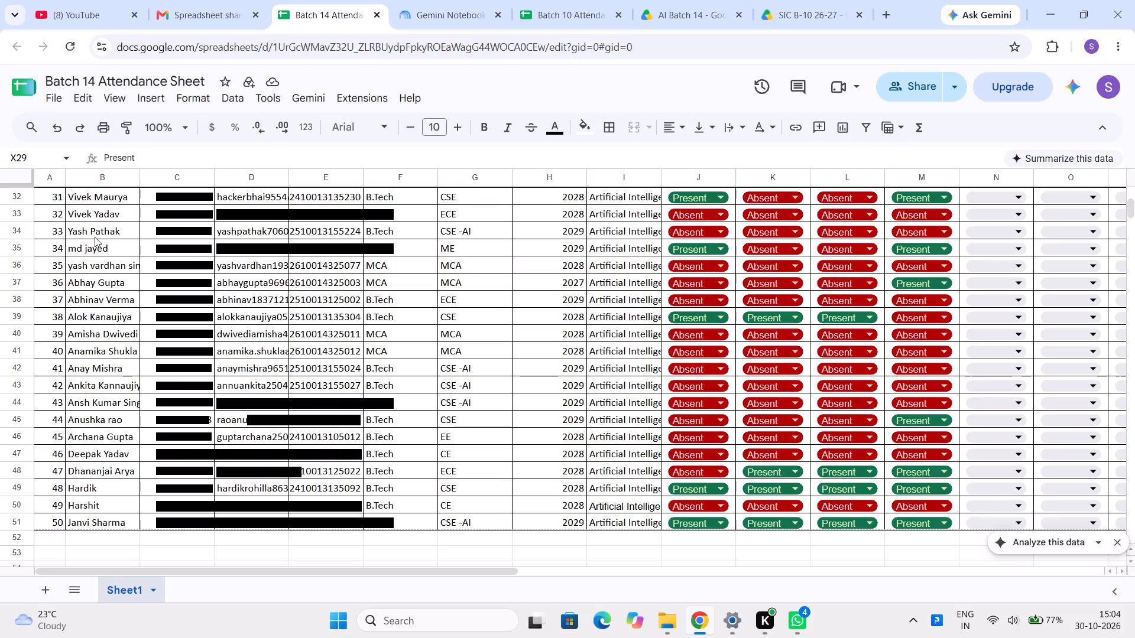
scroll(95, 237, up, 1)
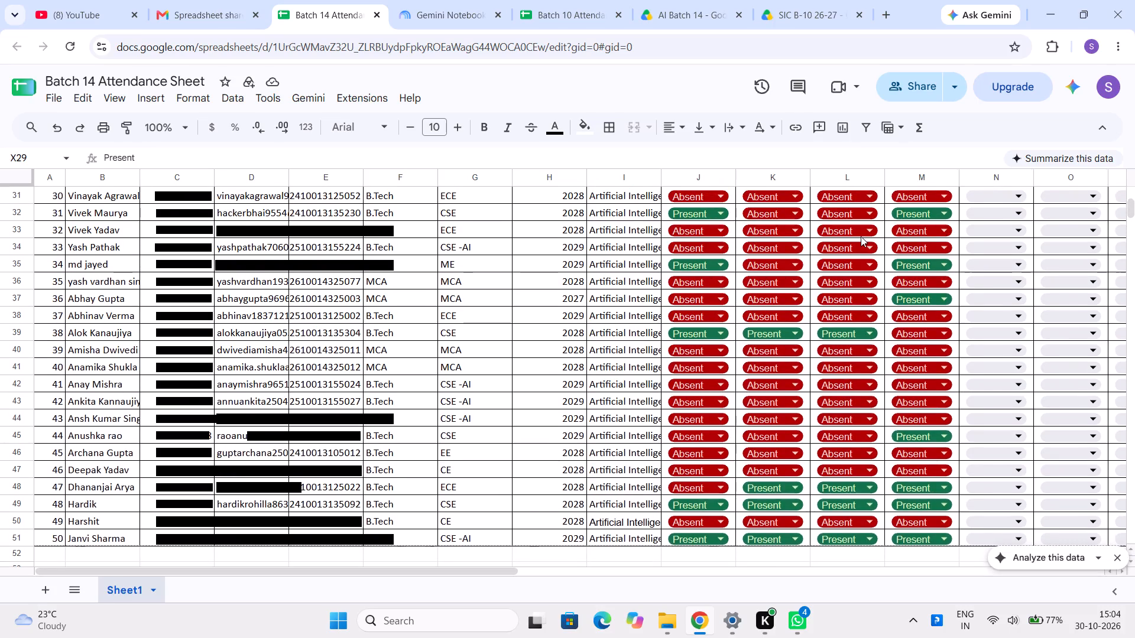
Review the 29/10/2026 column from its header down and compare its entries with the student names beside rows 22 to 43.
scroll(861, 236, left, 4)
scroll(861, 236, up, 7)
scroll(861, 236, right, 6)
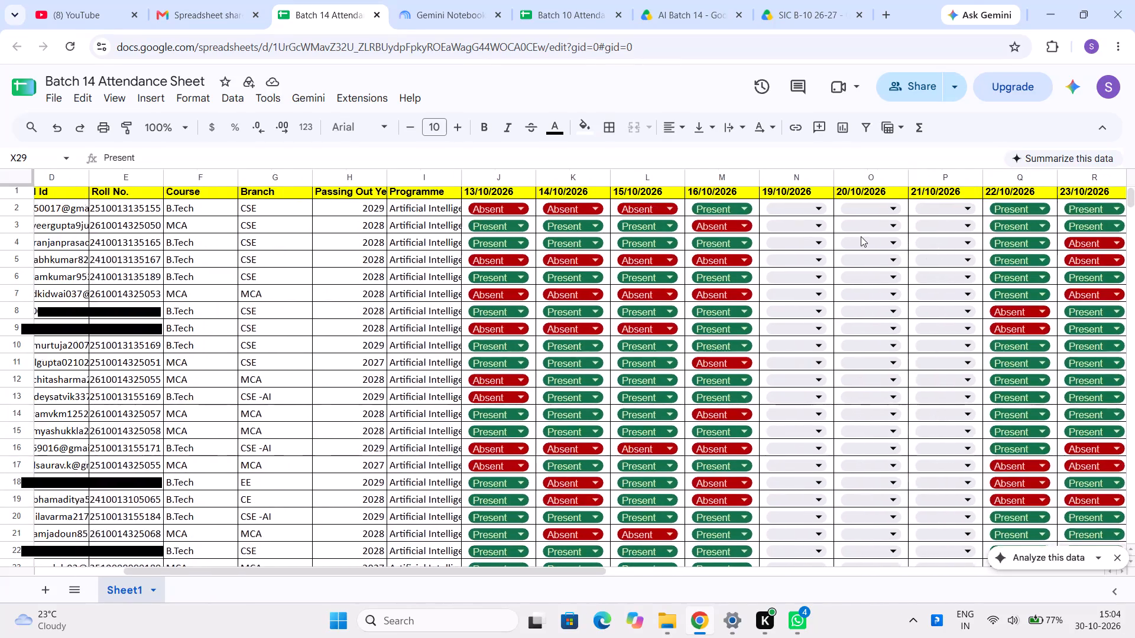
scroll(861, 236, right, 2)
scroll(861, 236, left, 7)
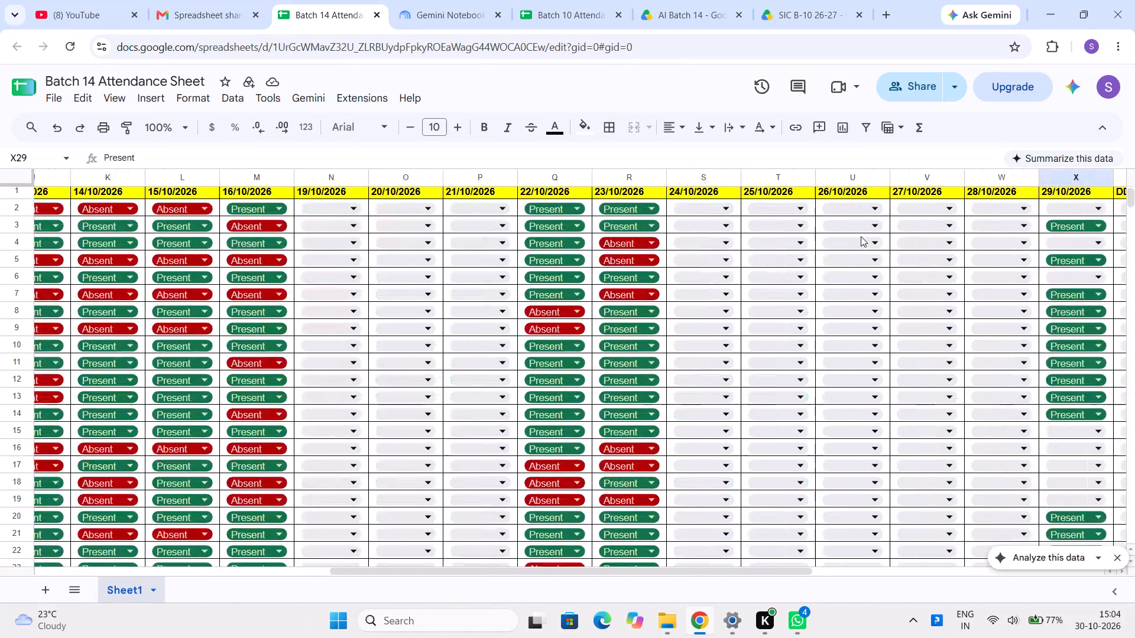
scroll(861, 236, down, 2)
scroll(861, 236, left, 3)
scroll(861, 236, down, 4)
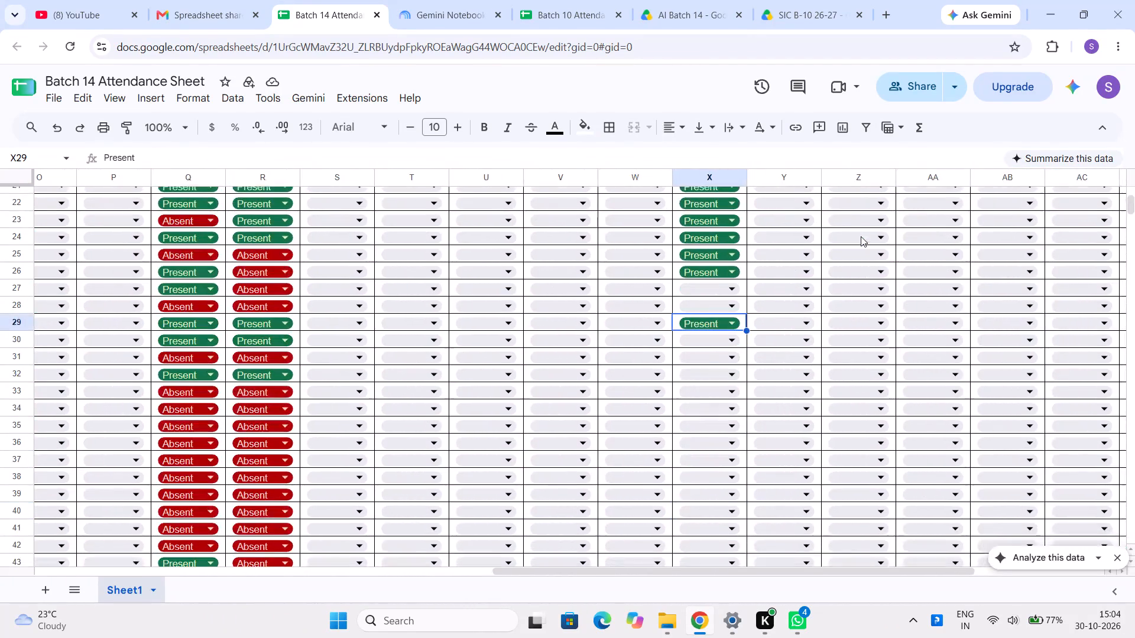
scroll(861, 236, right, 6)
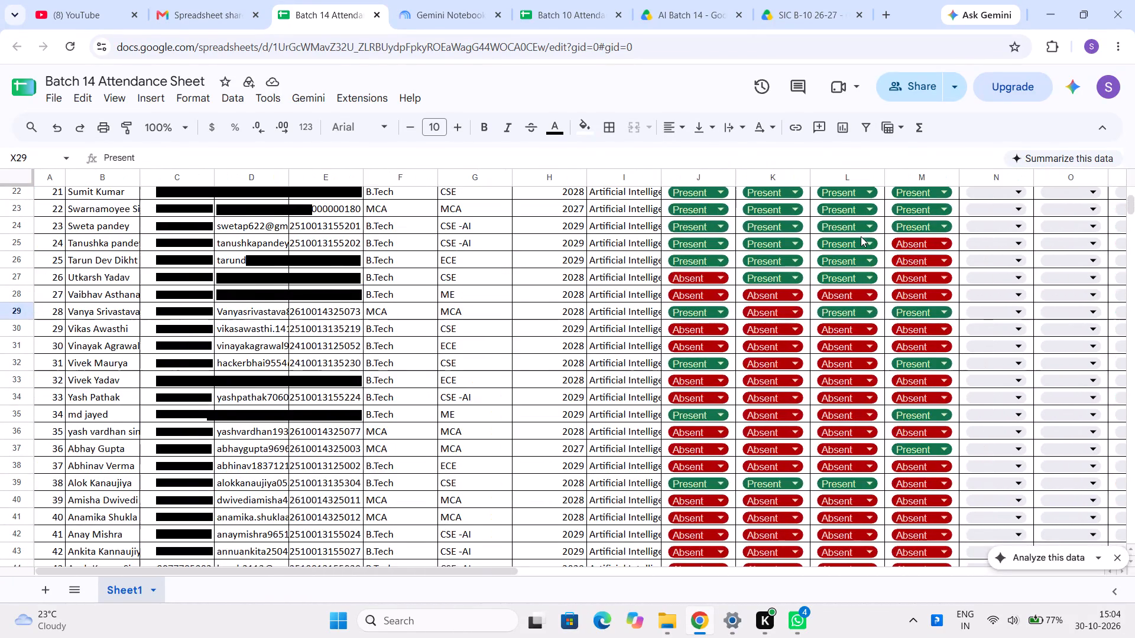
Mark cells X32 and X34 in the 29/10/2026 column as Present.
scroll(861, 236, left, 1)
scroll(672, 332, left, 2)
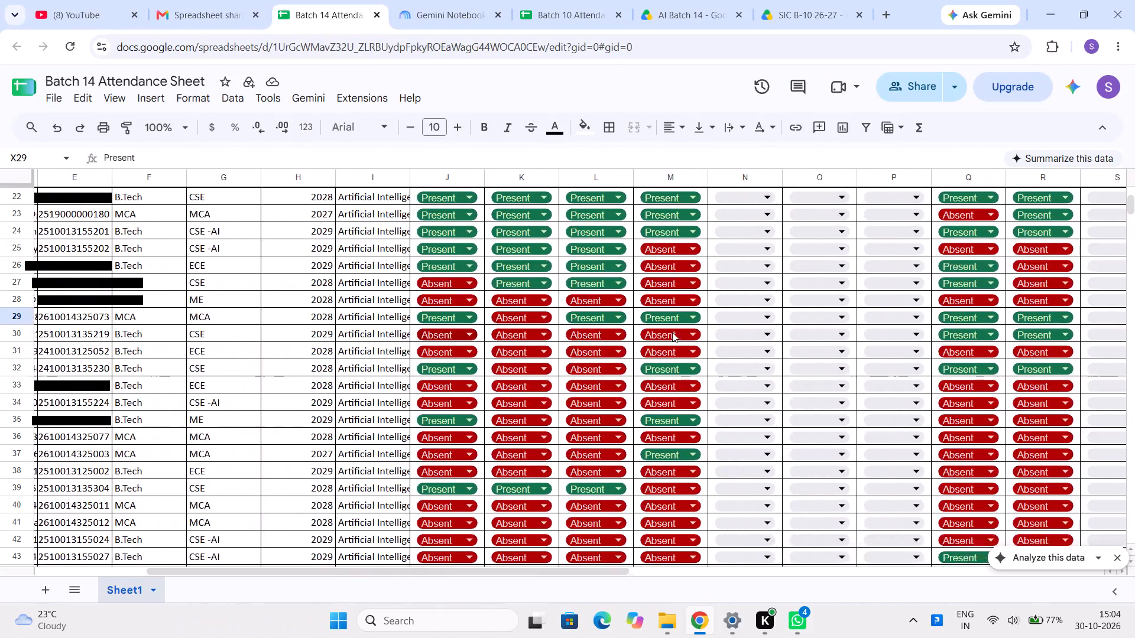
scroll(672, 332, left, 3)
scroll(672, 332, right, 10)
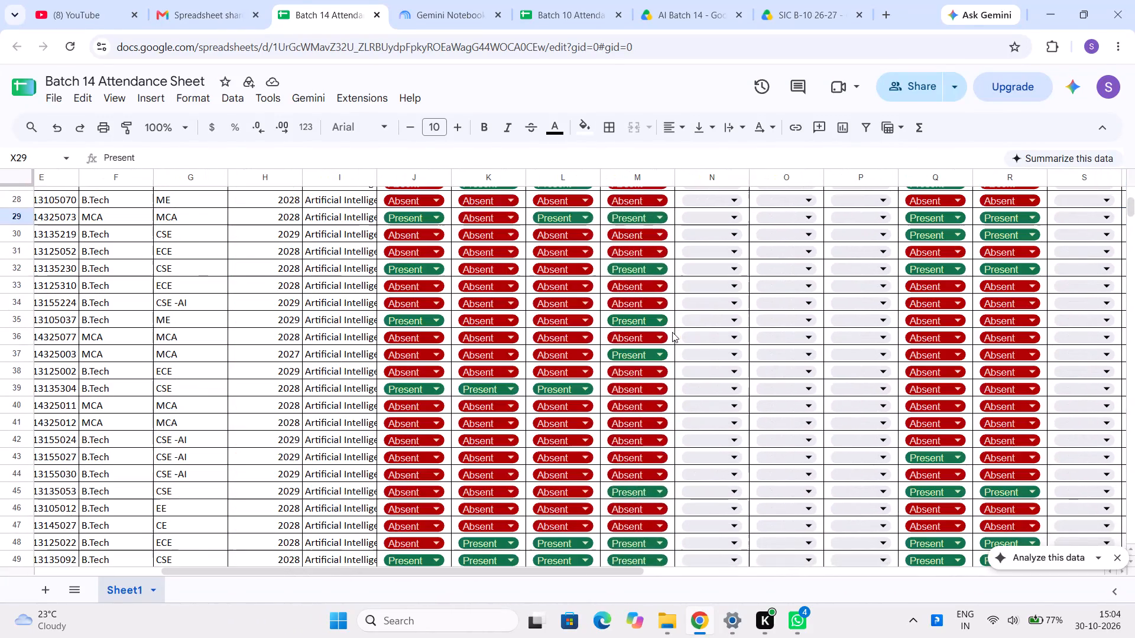
scroll(672, 332, left, 2)
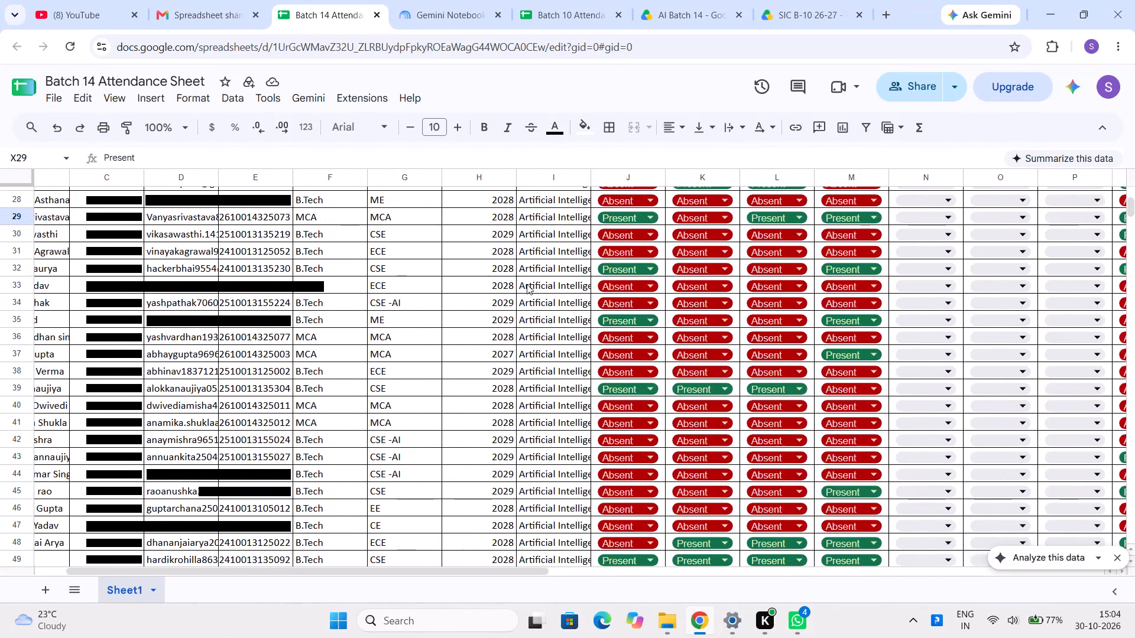
scroll(579, 305, right, 4)
scroll(691, 282, left, 1)
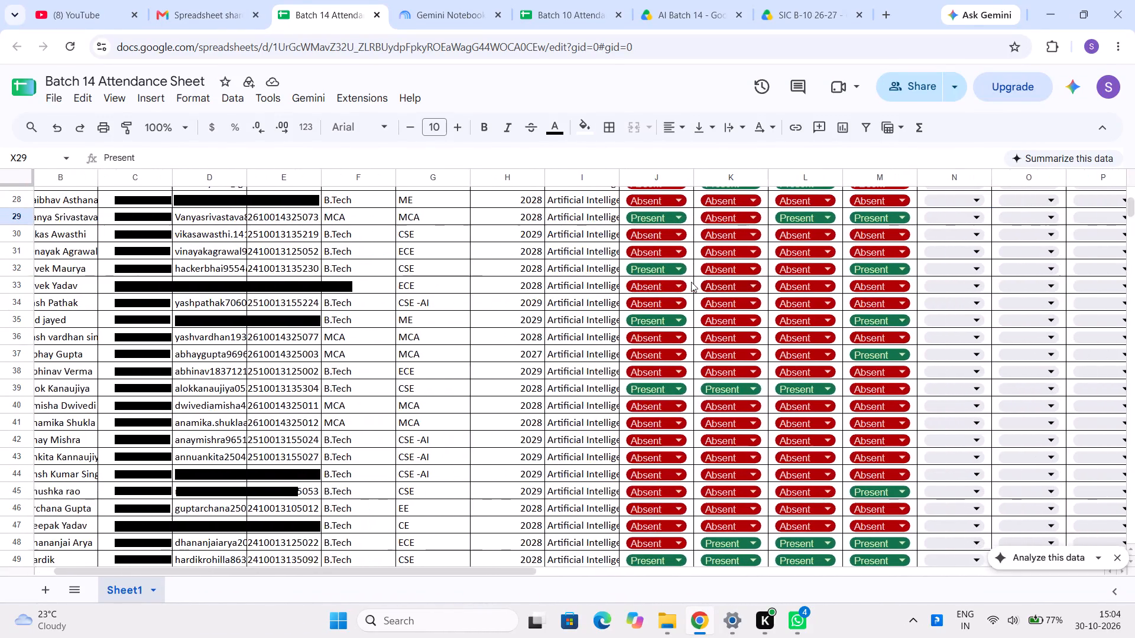
scroll(691, 282, left, 2)
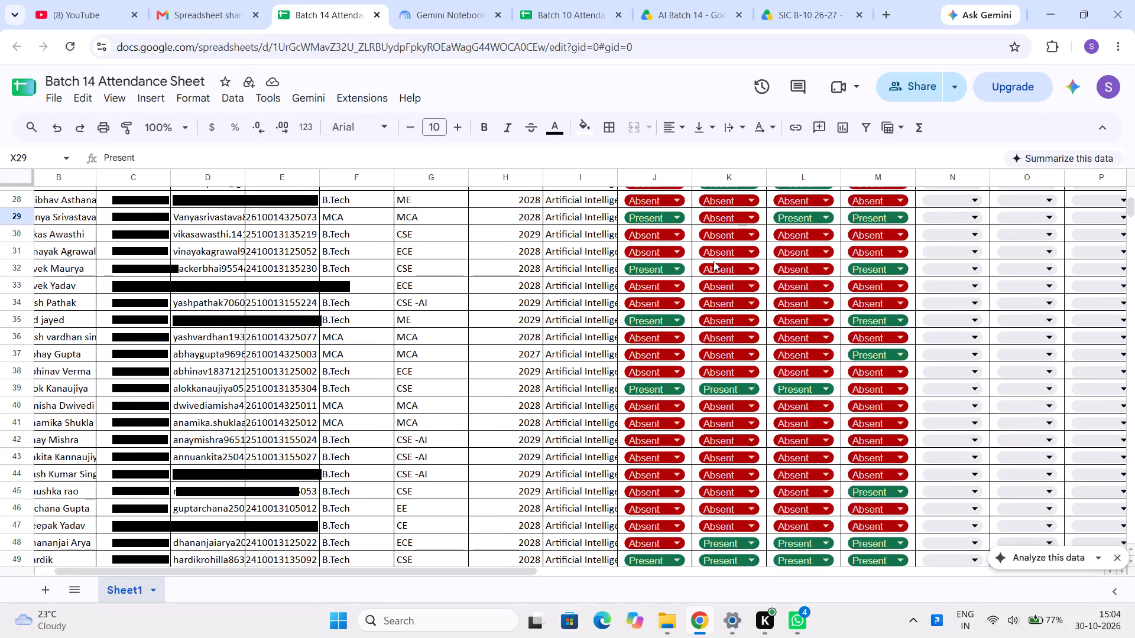
scroll(714, 261, left, 3)
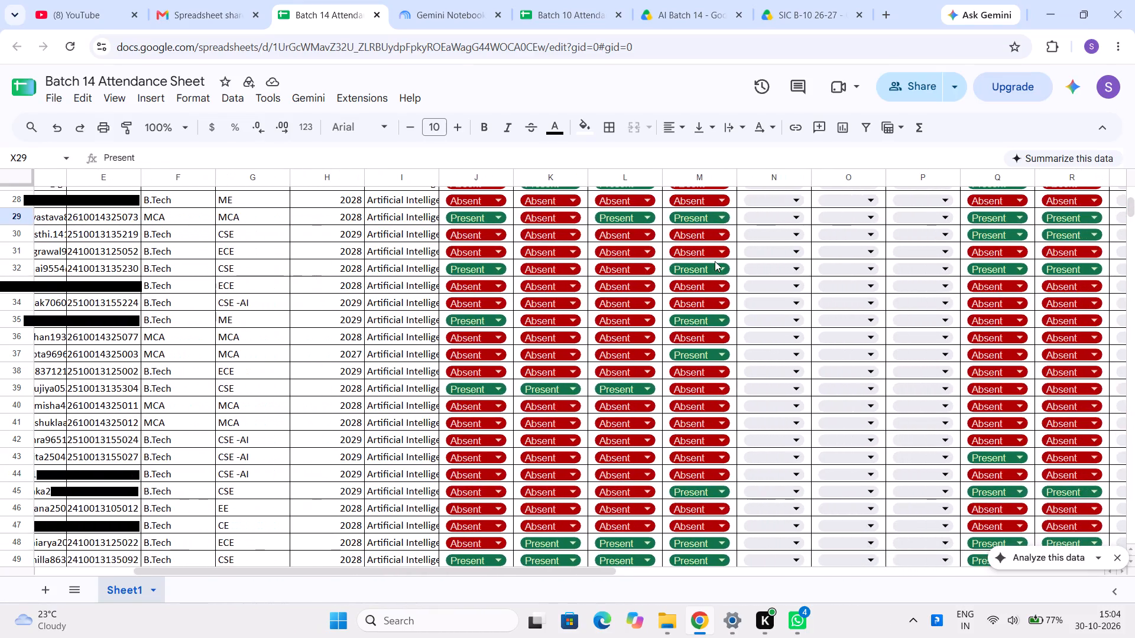
scroll(855, 270, left, 3)
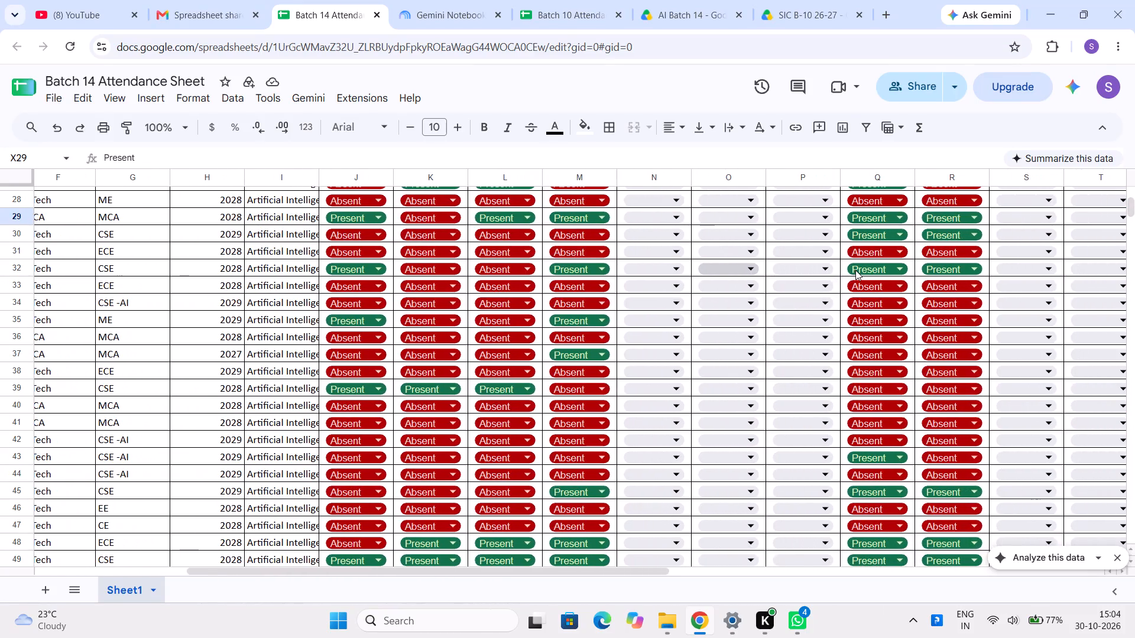
scroll(855, 270, left, 2)
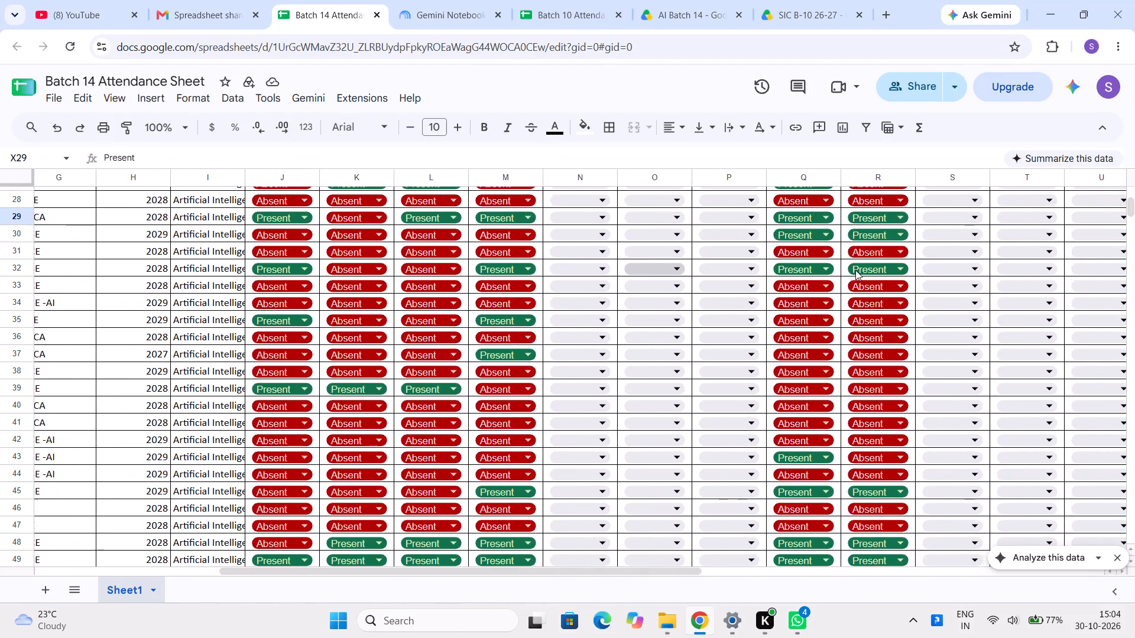
scroll(855, 270, left, 4)
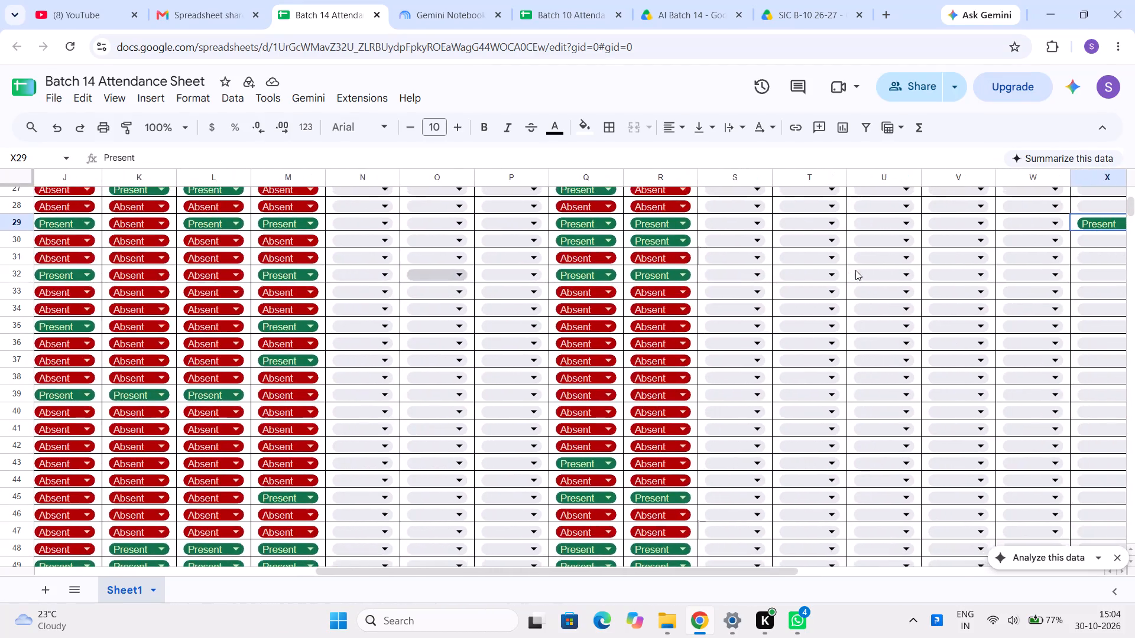
scroll(855, 270, left, 3)
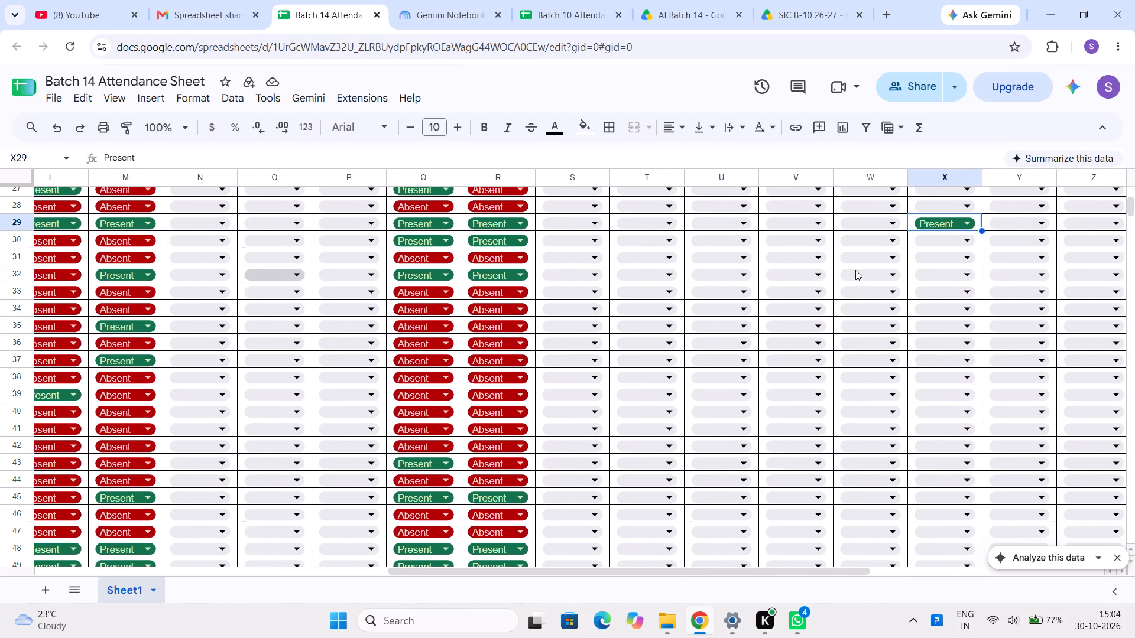
scroll(855, 270, left, 2)
click(867, 281)
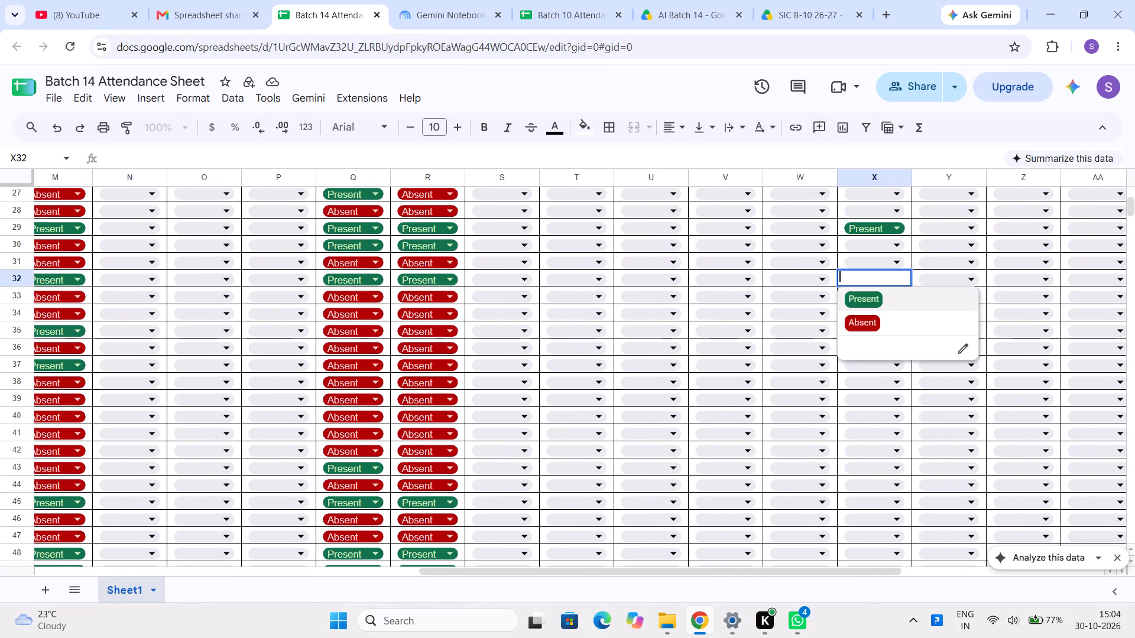
click(863, 302)
click(861, 319)
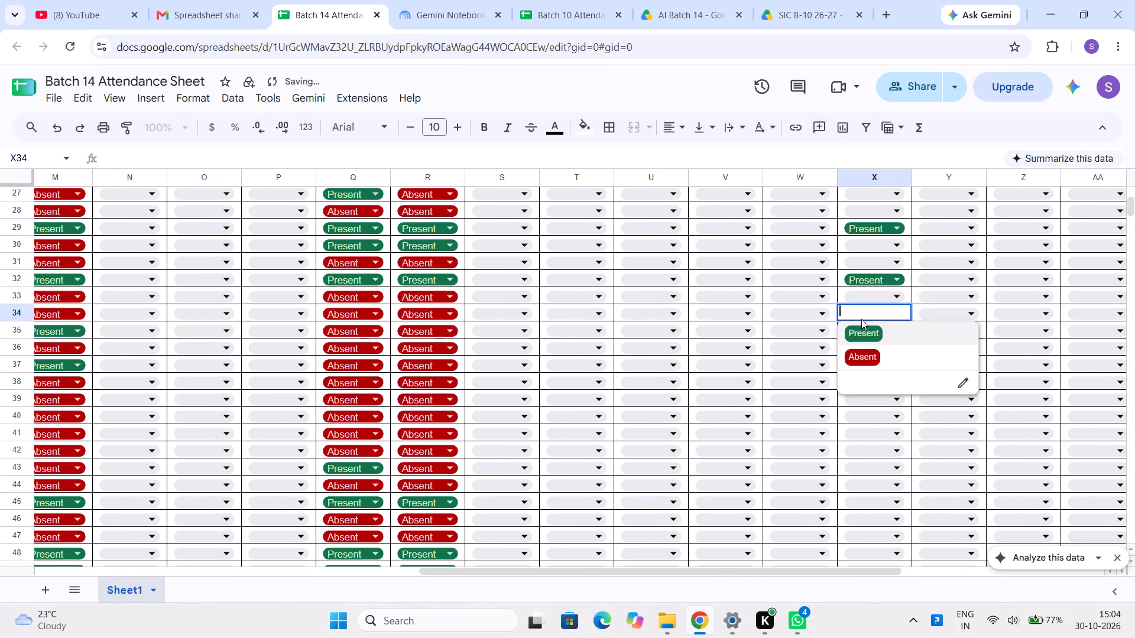
click(861, 334)
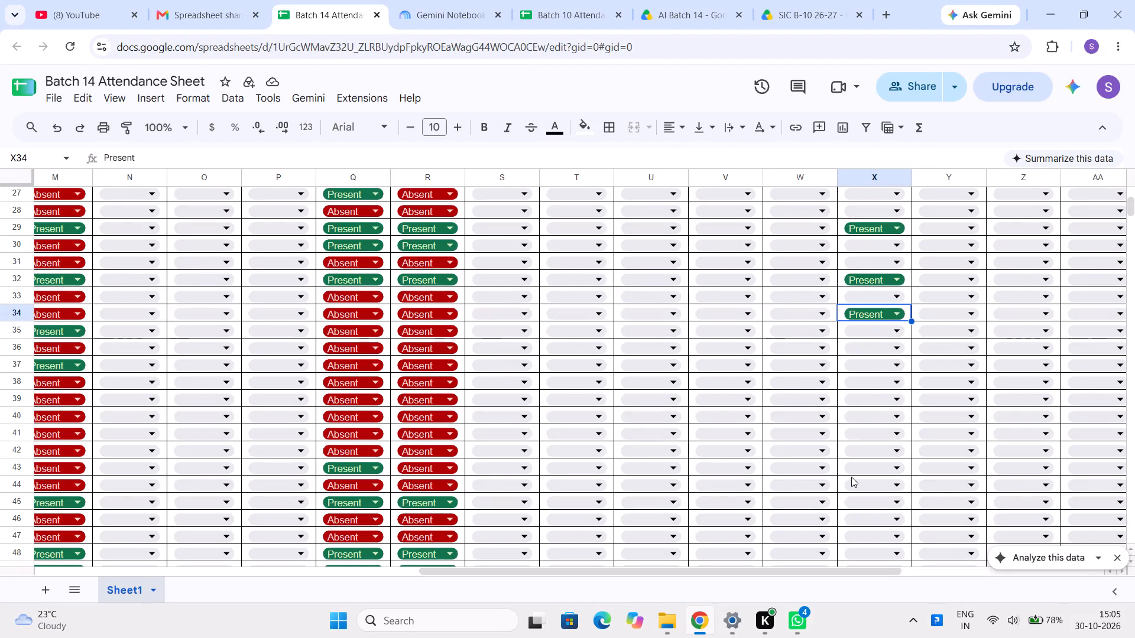
Mark cell X48 in the 29/10/2026 column as Present for serial 47.
scroll(852, 499, down, 1)
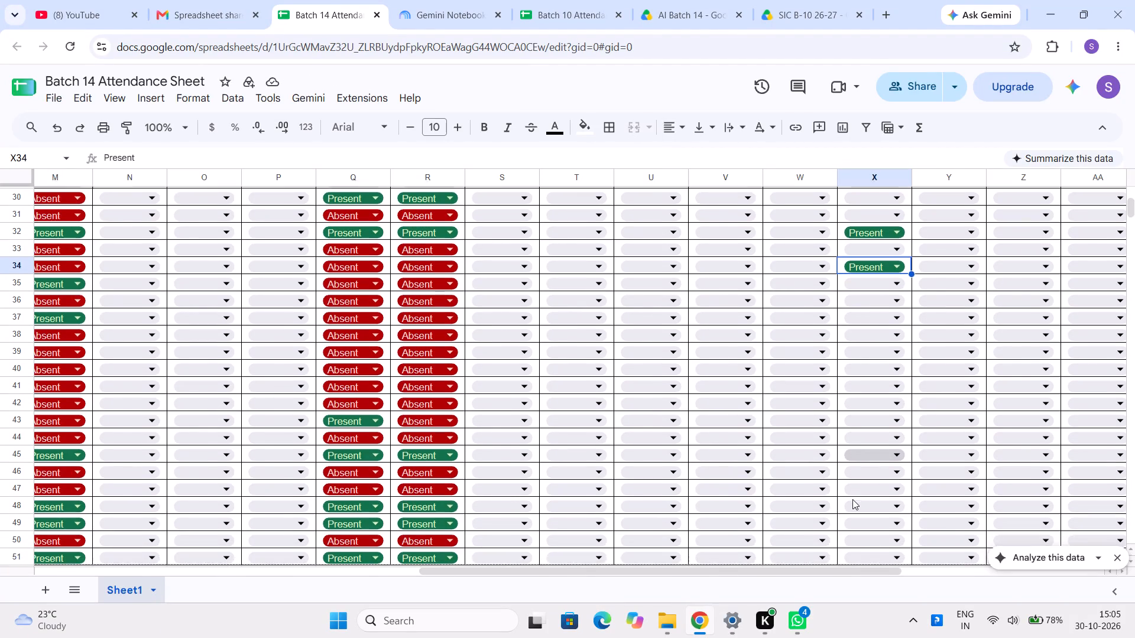
scroll(852, 499, down, 1)
click(881, 502)
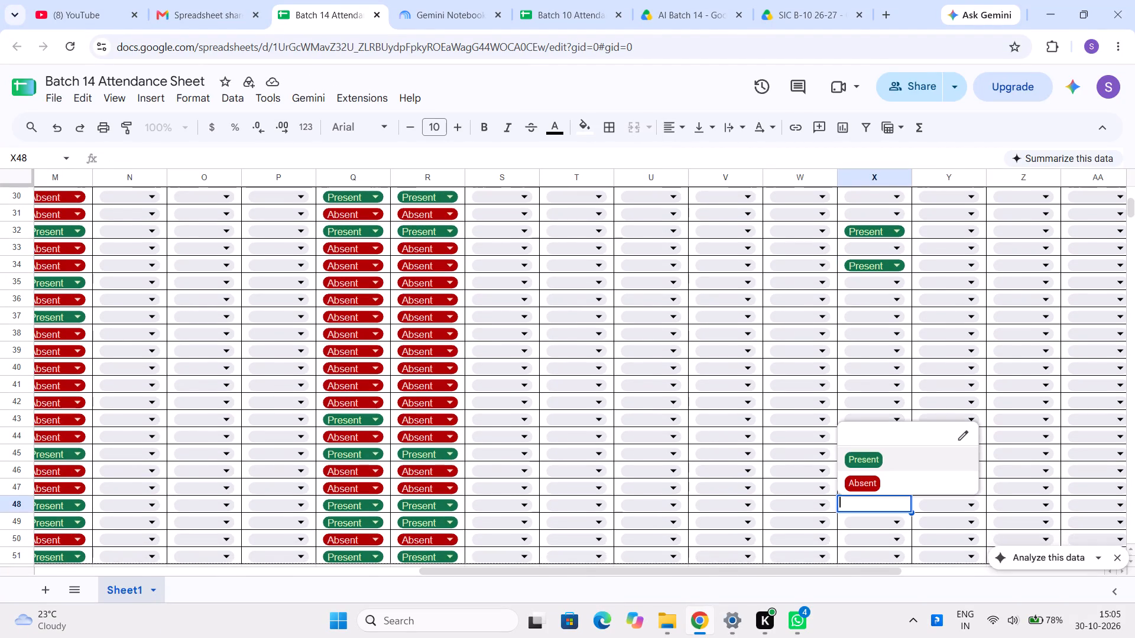
click(871, 466)
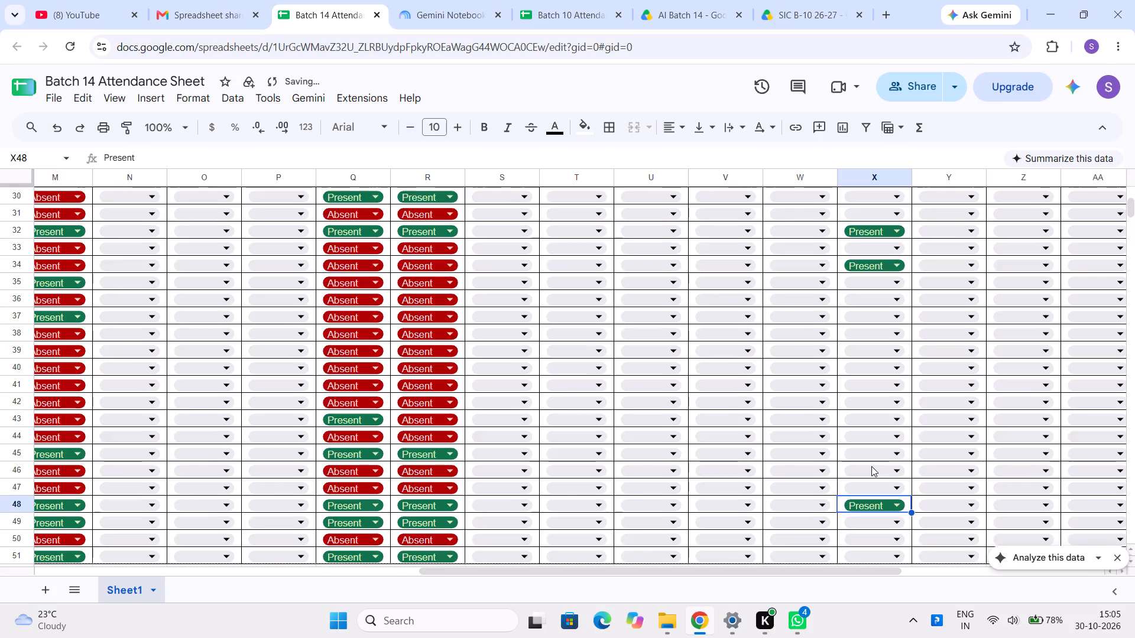
Check the student names in the last rows and mark cell X51 in the 29/10/2026 column as Present.
scroll(871, 466, down, 1)
scroll(871, 466, right, 6)
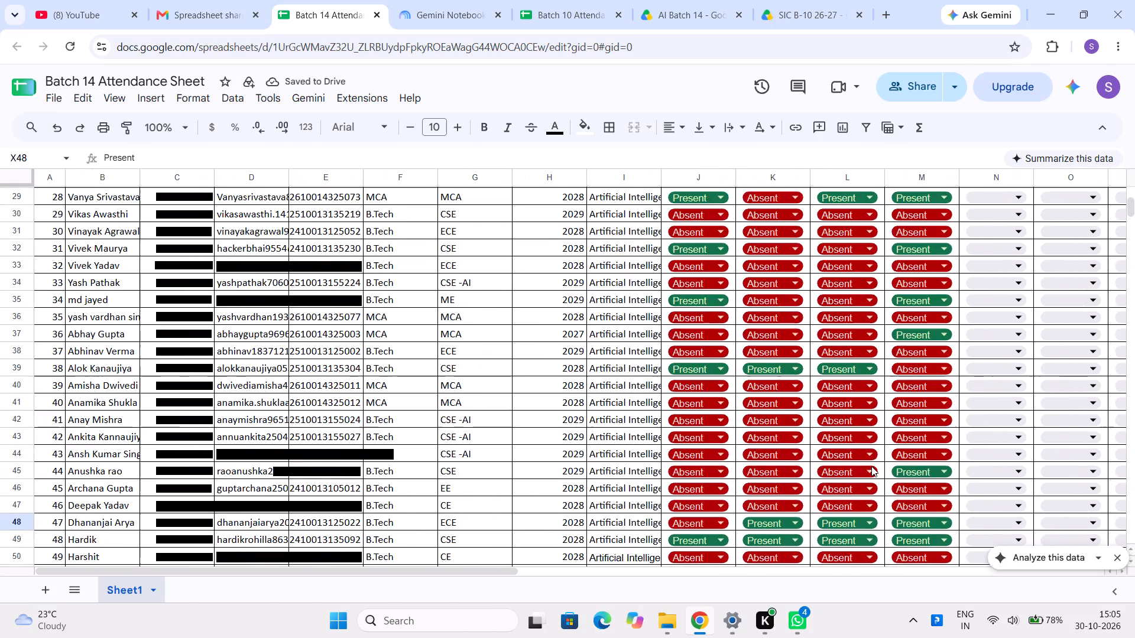
scroll(871, 466, down, 6)
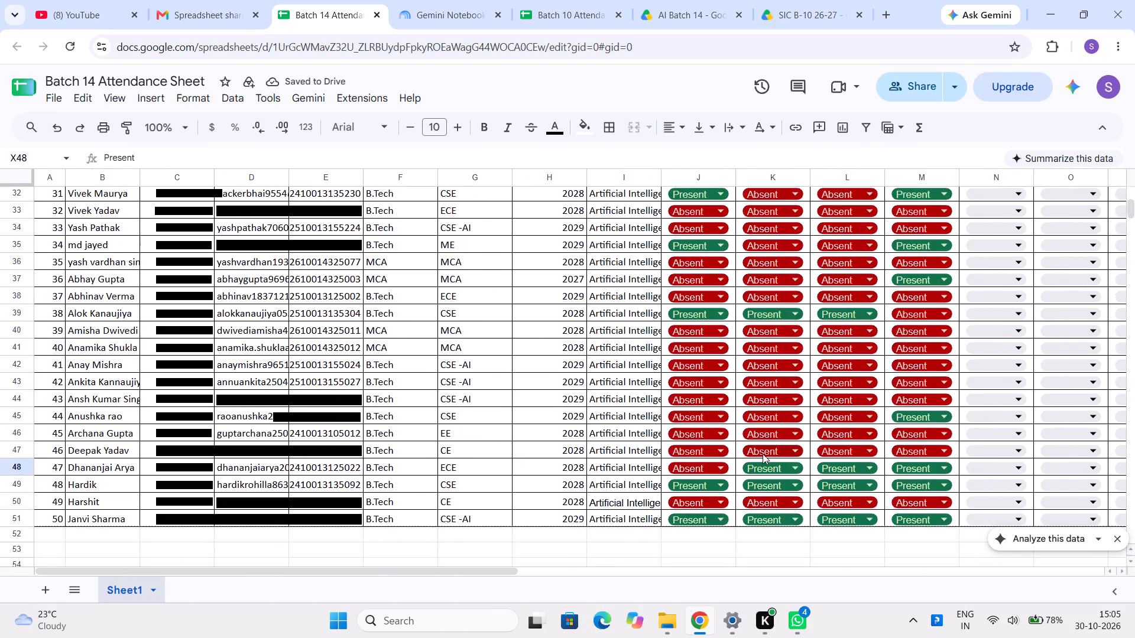
scroll(763, 454, left, 4)
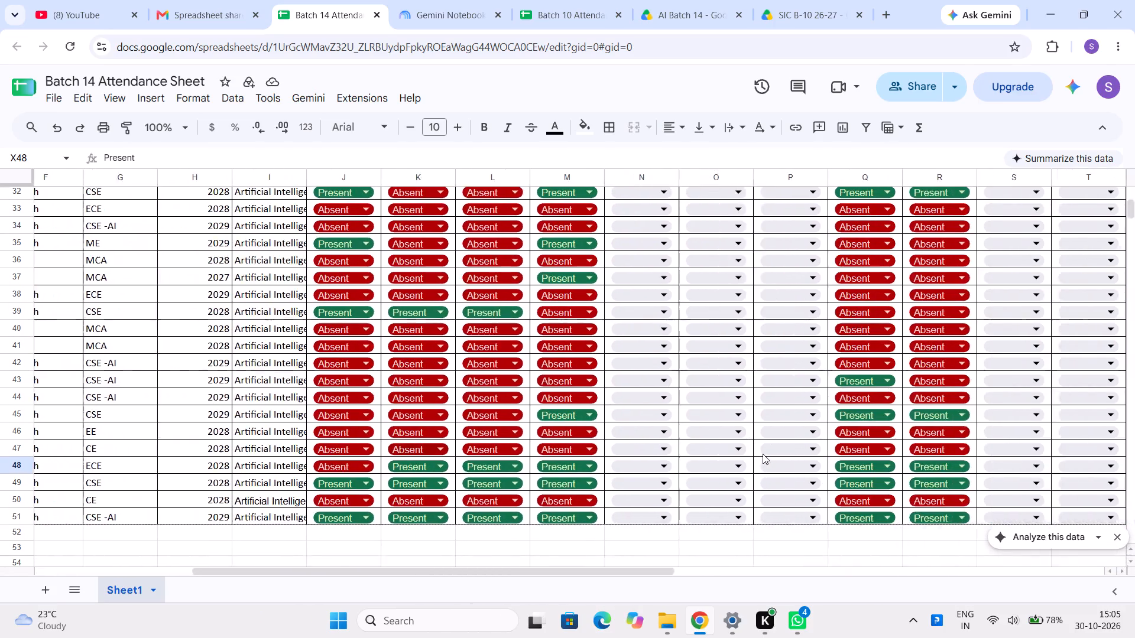
scroll(763, 454, left, 3)
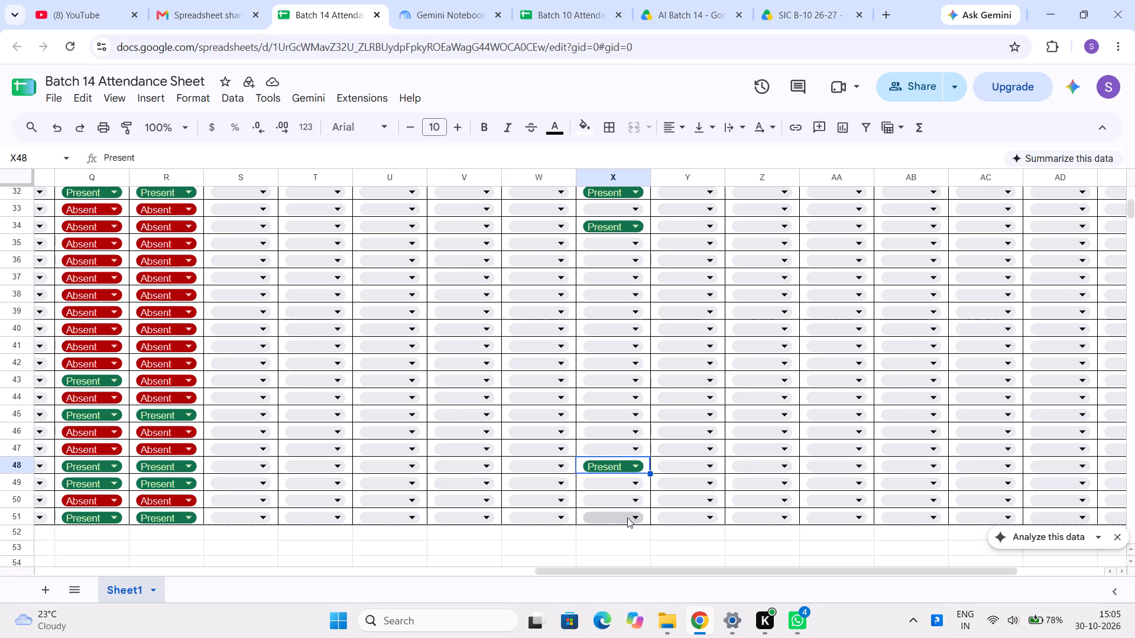
click(627, 517)
click(597, 467)
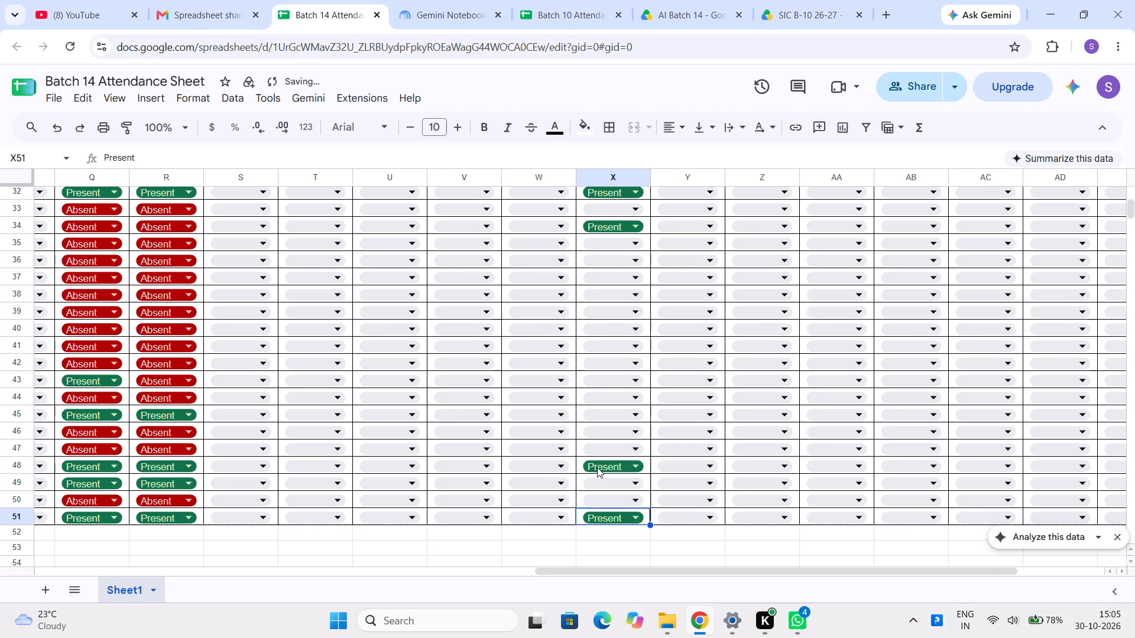
Review the 29/10/2026 column entries from row 2 to 51 against the student names in the same rows.
scroll(597, 467, up, 7)
scroll(597, 467, down, 1)
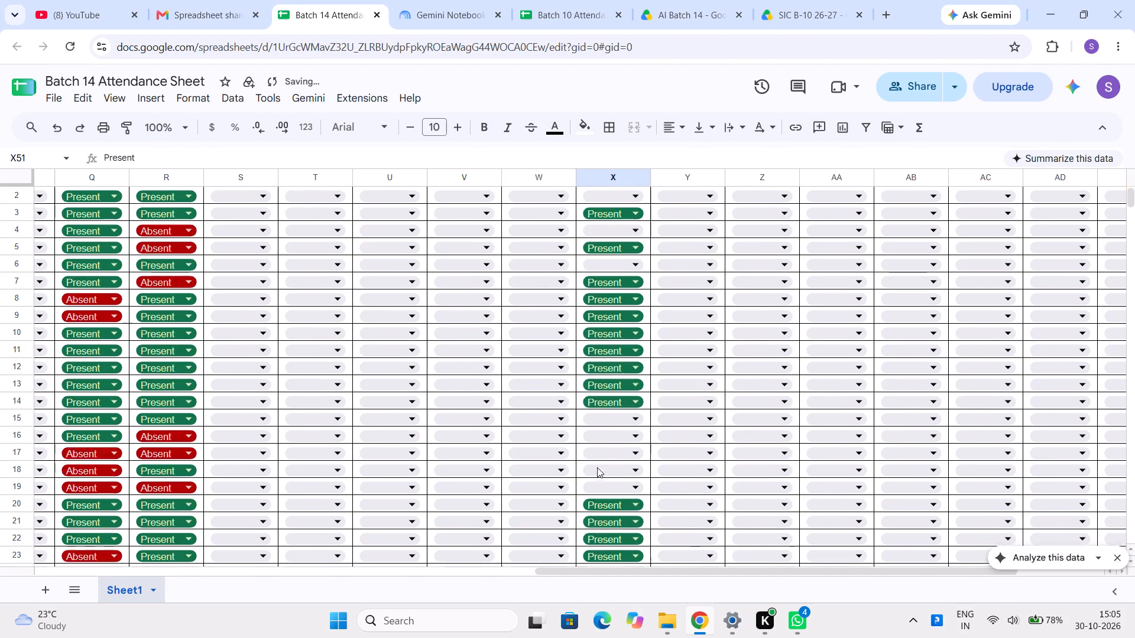
scroll(597, 467, down, 1)
scroll(597, 467, up, 1)
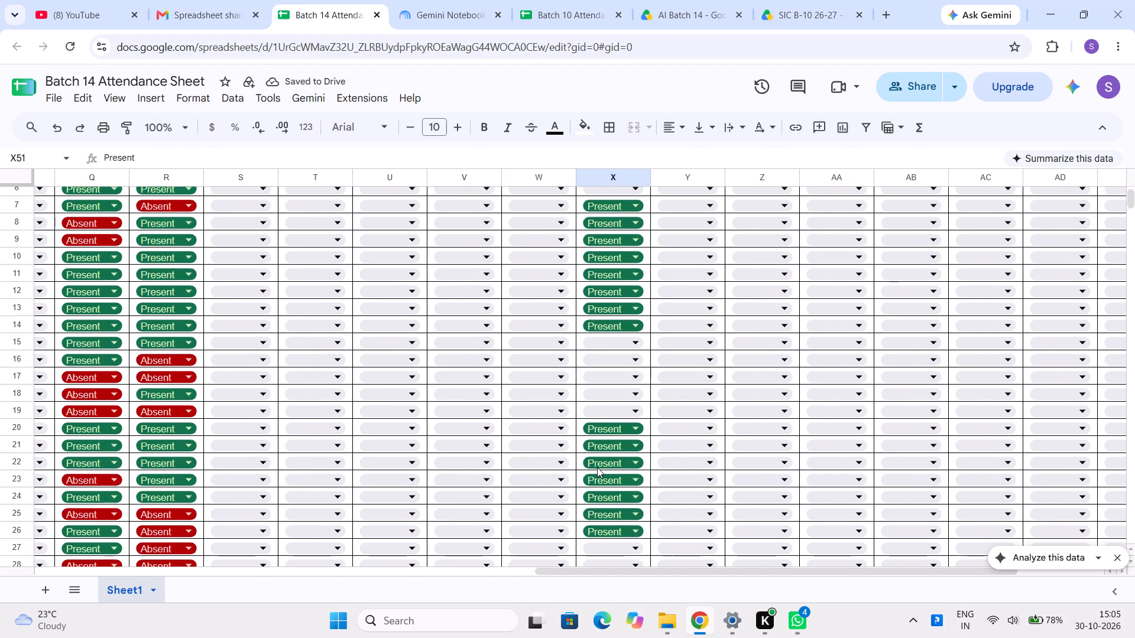
scroll(597, 467, down, 3)
scroll(597, 467, right, 2)
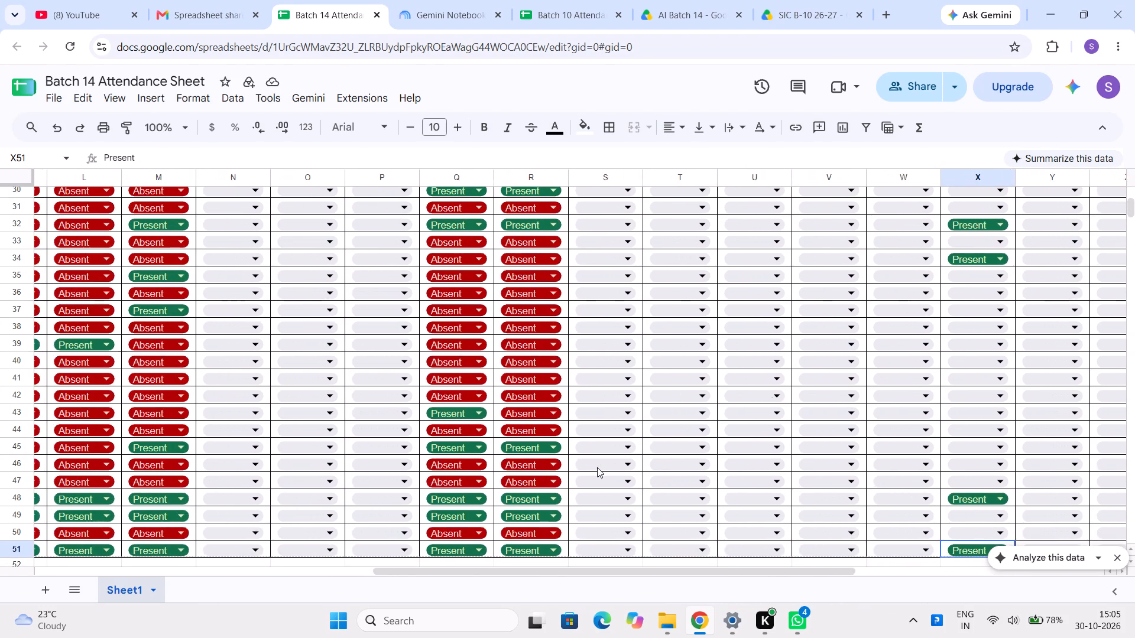
scroll(597, 467, right, 2)
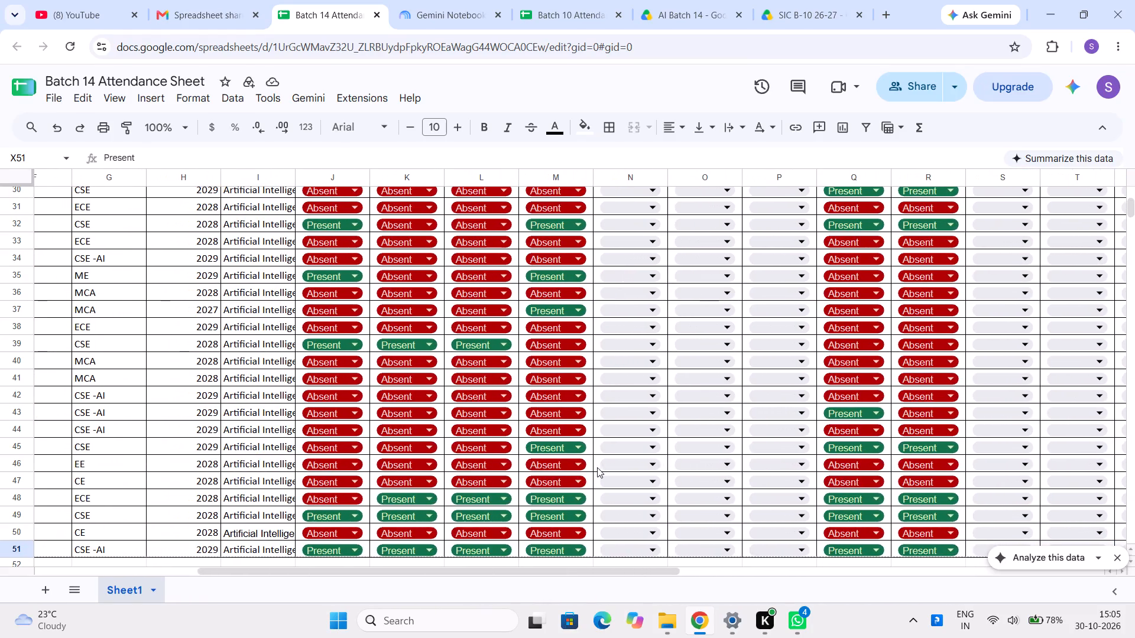
scroll(597, 467, right, 7)
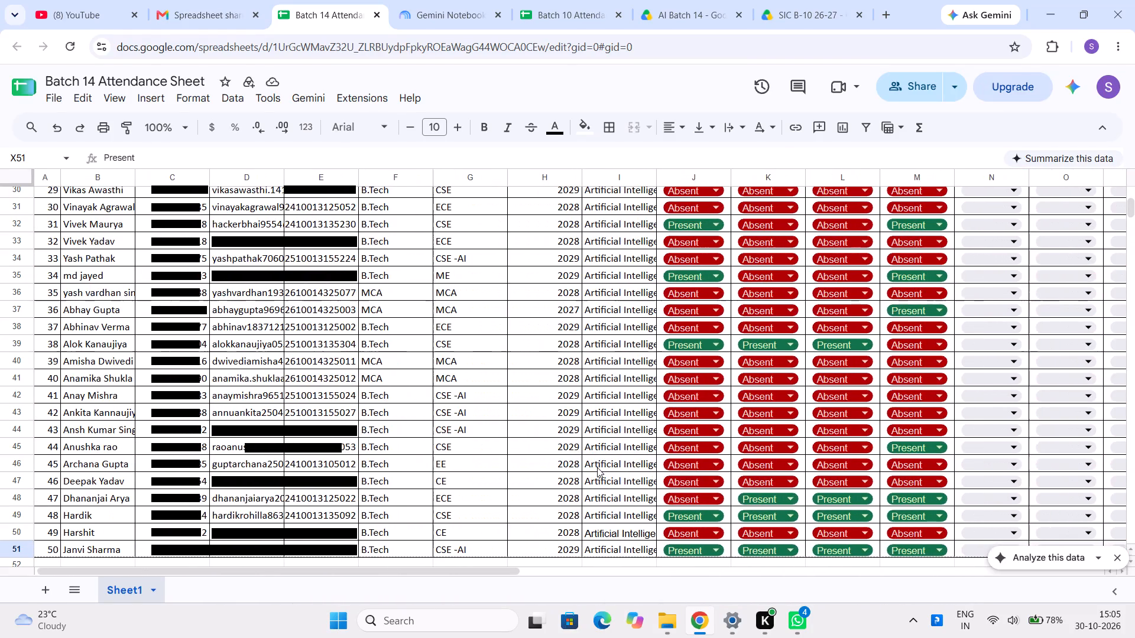
scroll(597, 467, down, 3)
scroll(597, 467, up, 9)
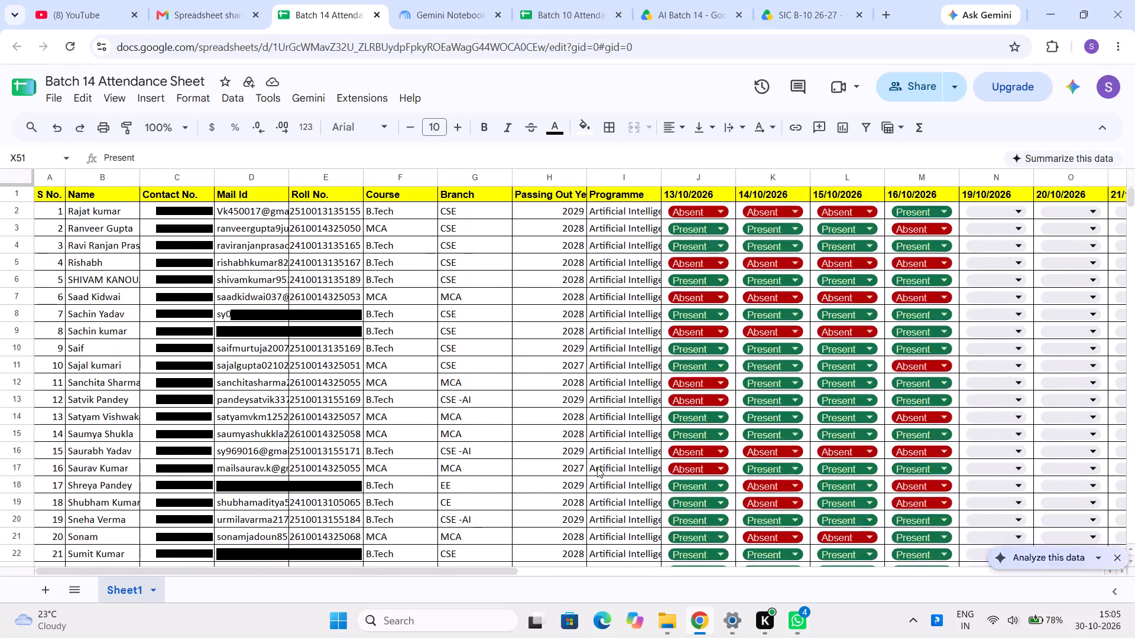
Mark cells X2, X4 and X6 in the 29/10/2026 column as Absent.
scroll(597, 467, left, 7)
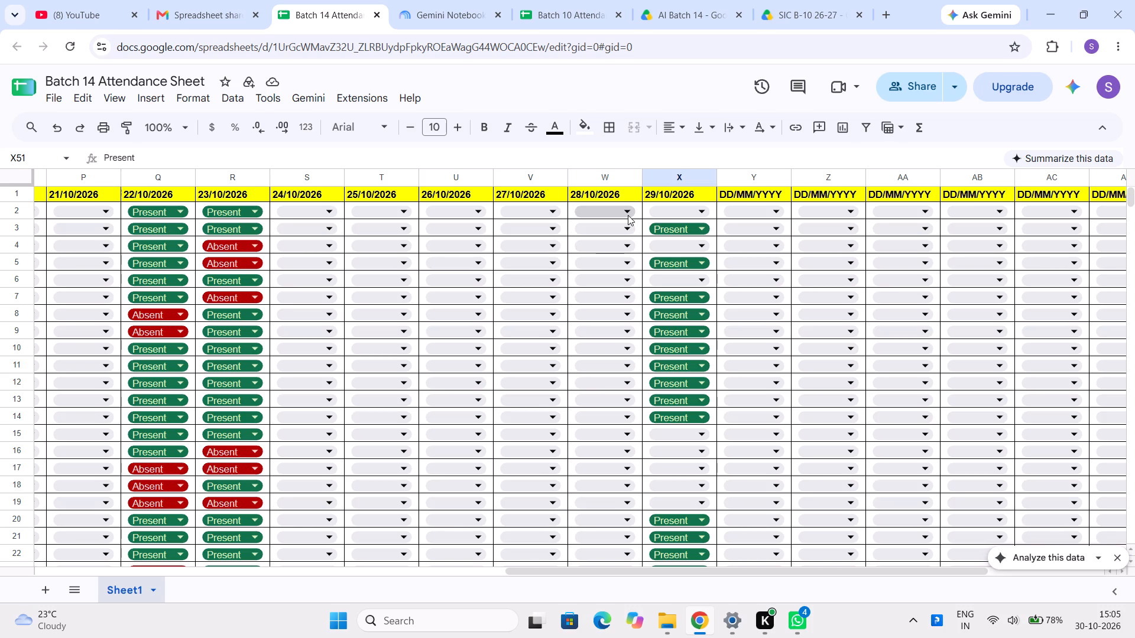
click(685, 216)
click(666, 252)
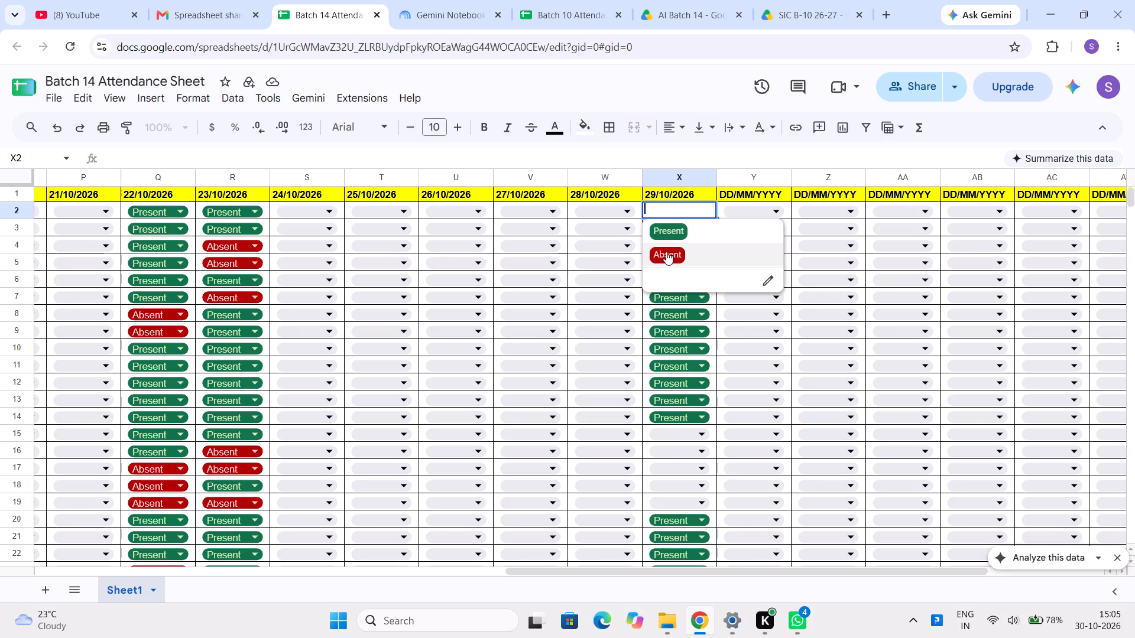
double_click(666, 252)
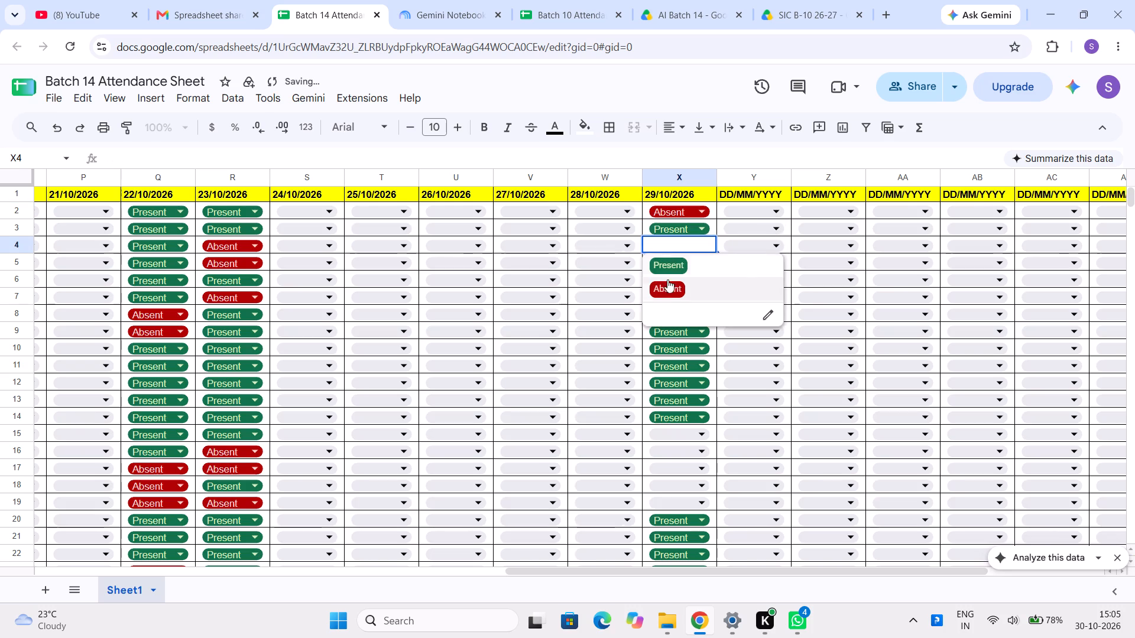
click(664, 288)
click(677, 282)
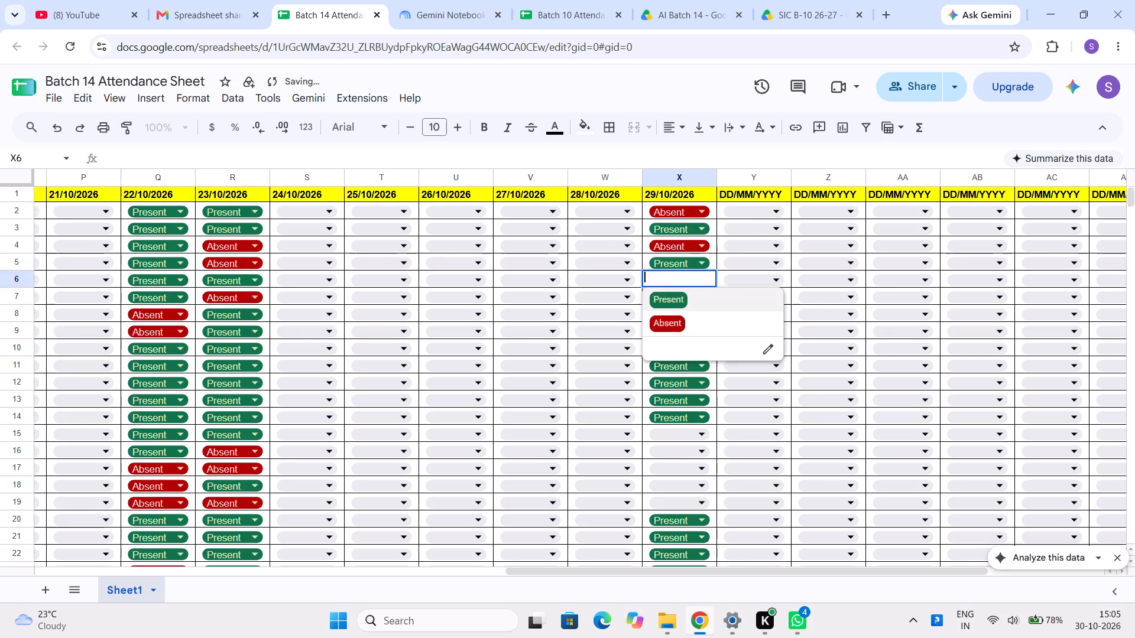
click(667, 319)
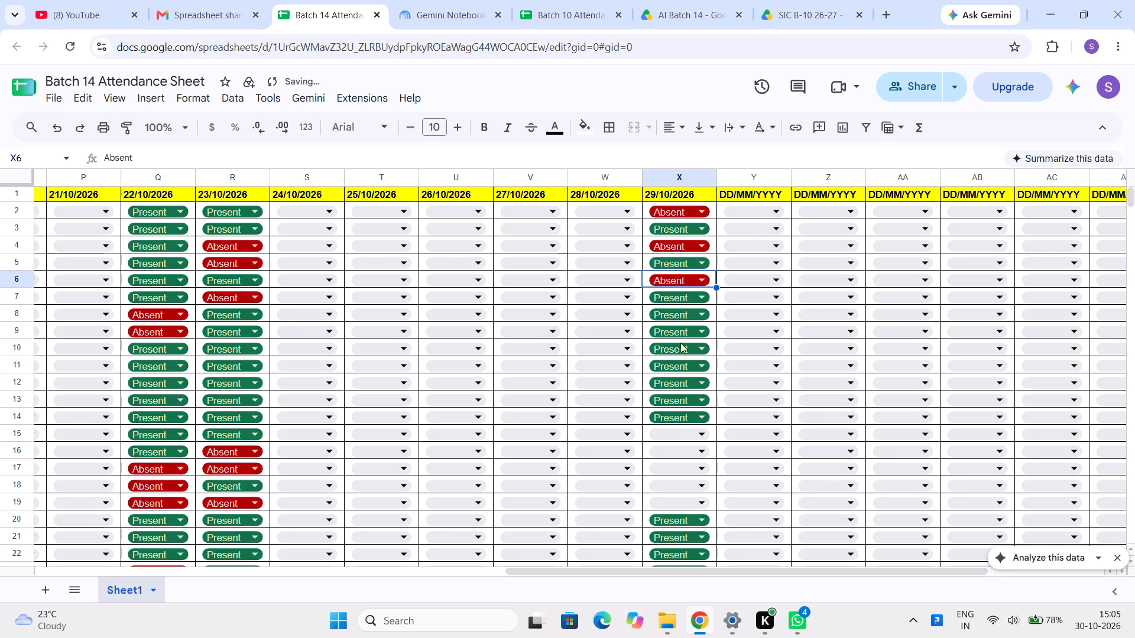
Mark cell X15 in the 29/10/2026 column as Absent and fill that value down through X19.
click(674, 438)
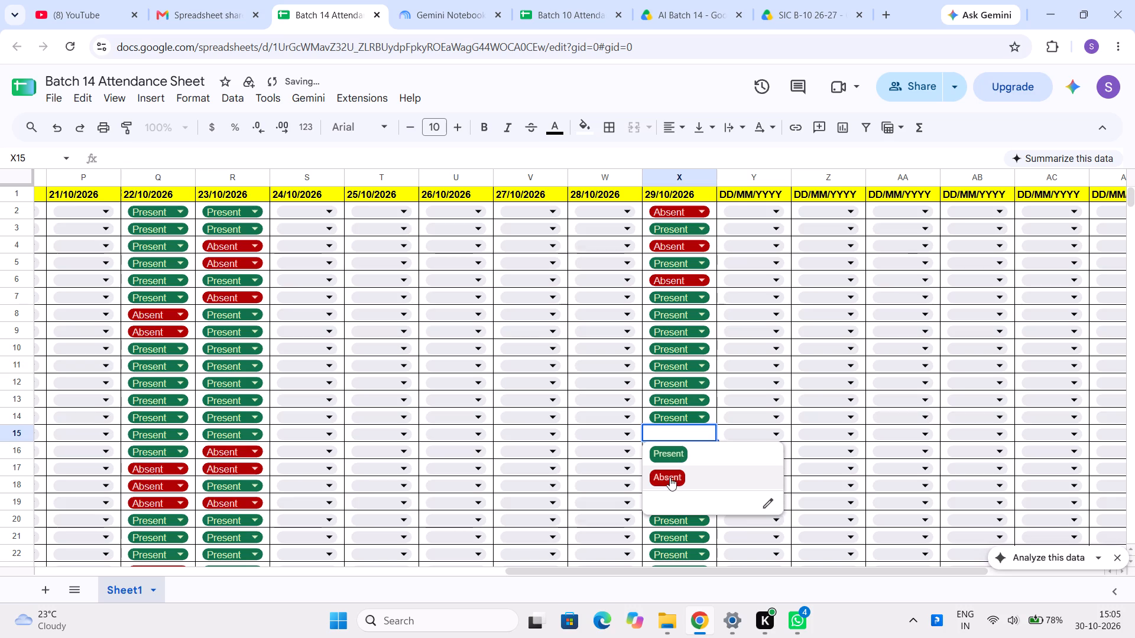
click(669, 479)
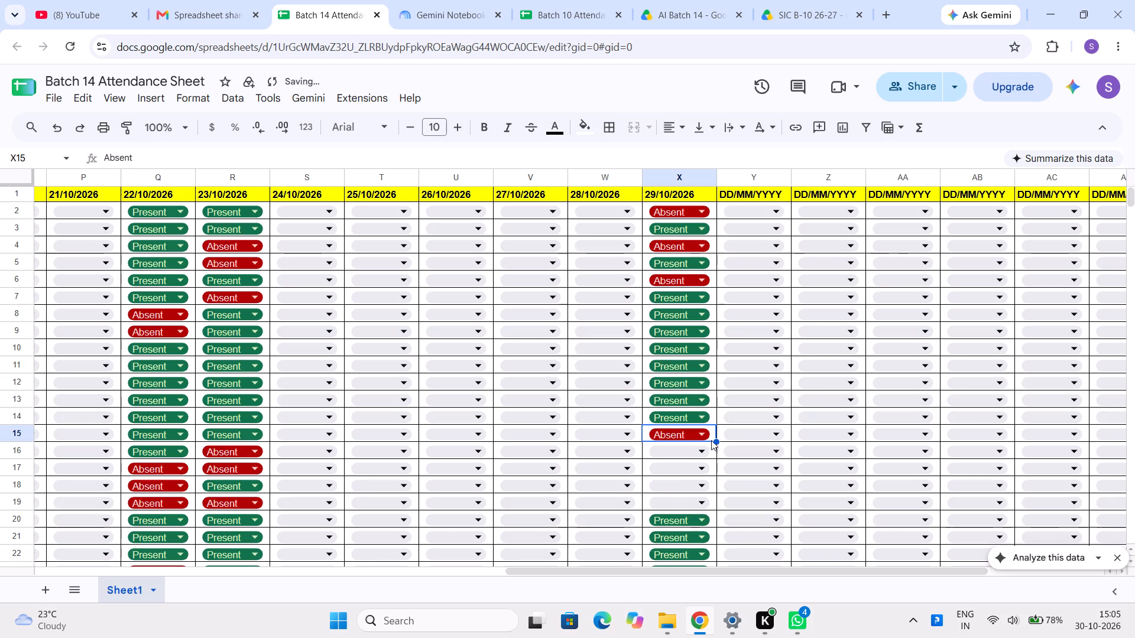
drag(714, 440, 718, 499)
Mark cells X27 and X28 in the 29/10/2026 column as Absent.
scroll(718, 499, down, 3)
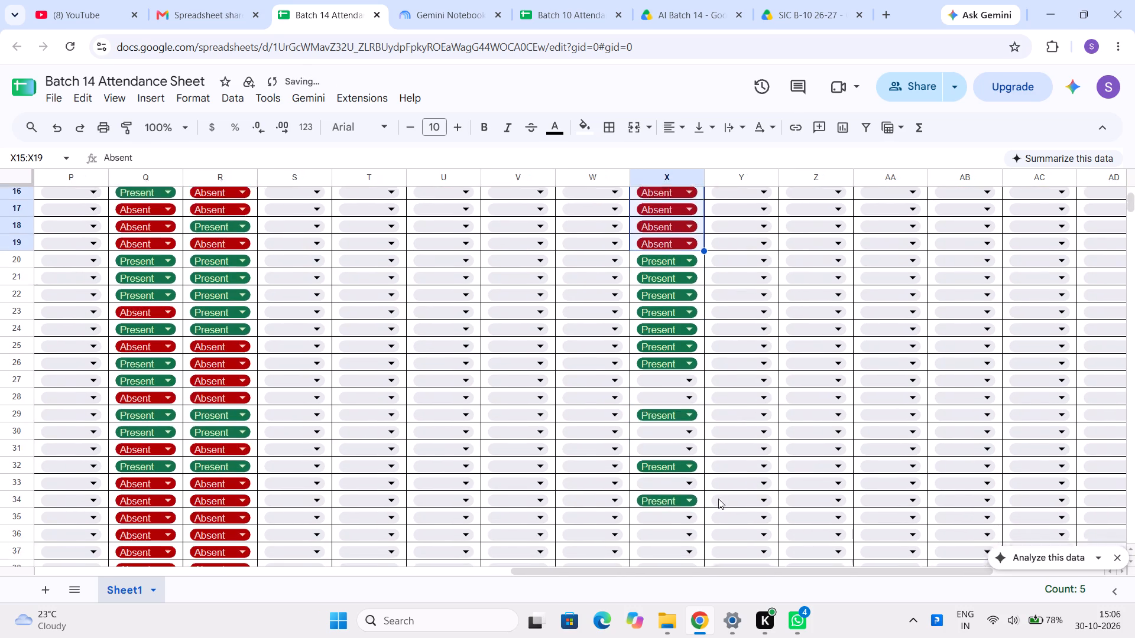
scroll(718, 499, down, 1)
click(670, 302)
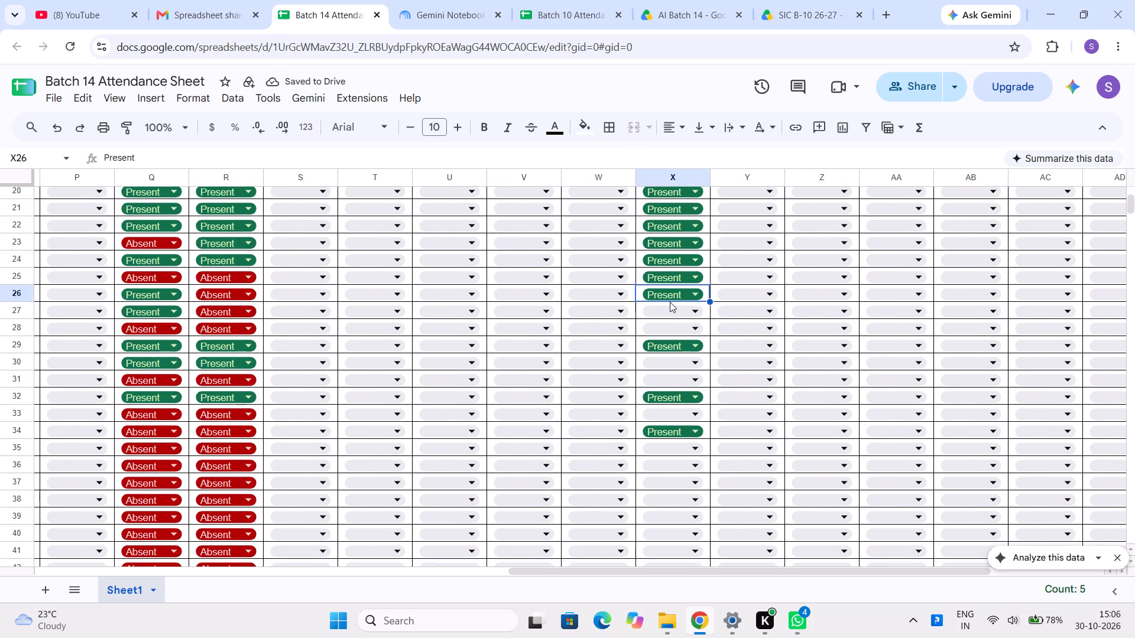
click(670, 320)
click(672, 319)
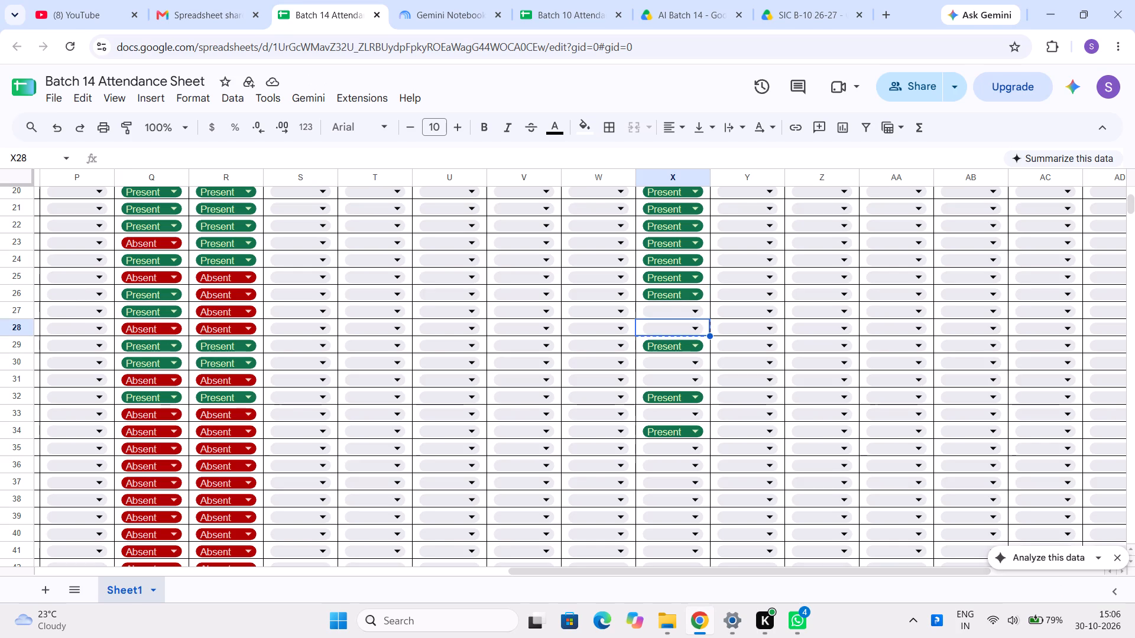
click(686, 310)
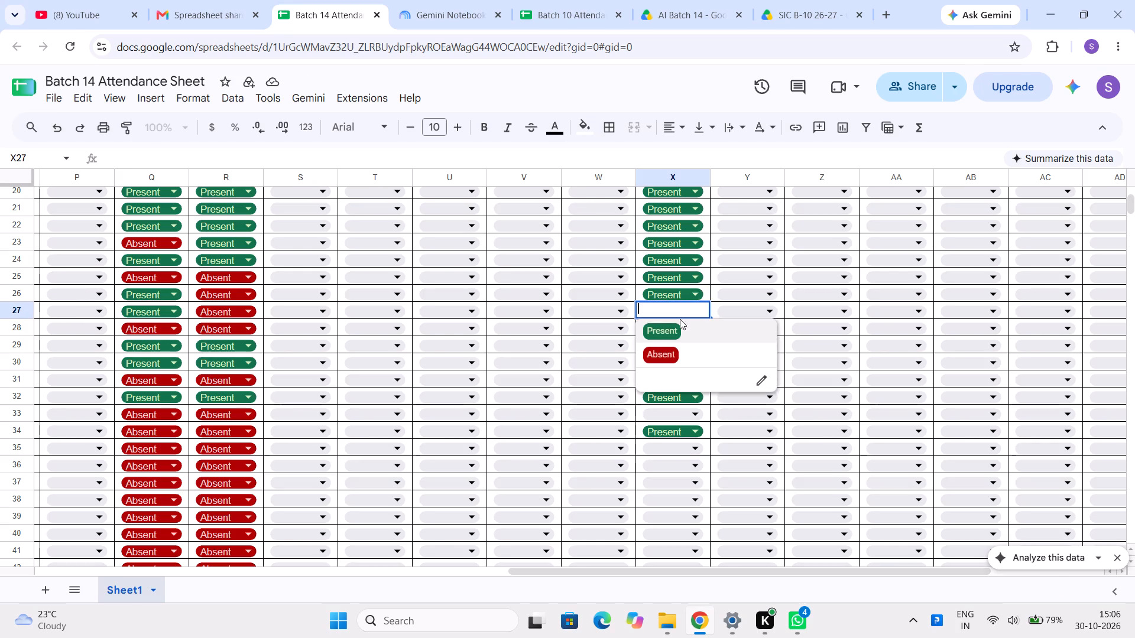
click(652, 350)
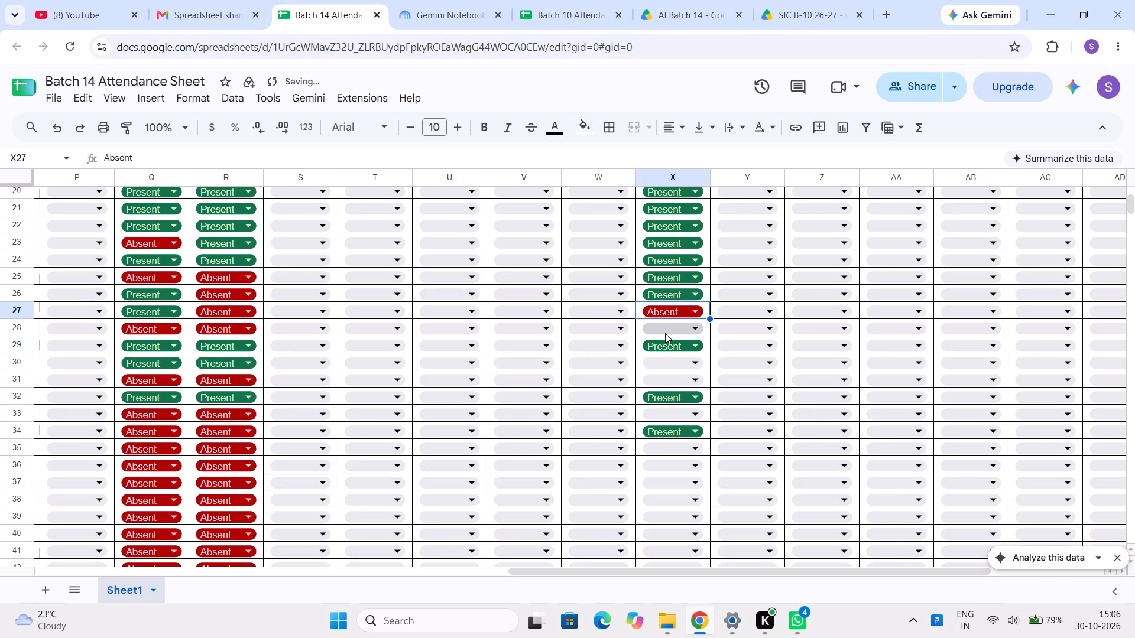
click(665, 333)
click(665, 333)
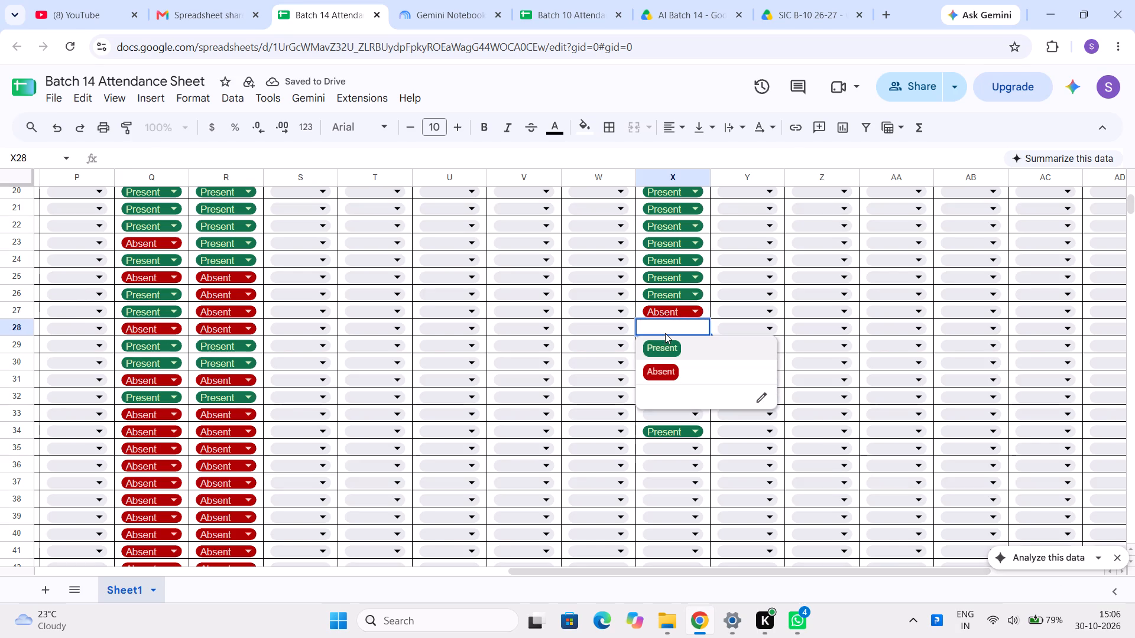
click(665, 333)
click(692, 333)
click(666, 370)
Mark cells X30, X31, X33 and X35 in the 29/10/2026 column as Absent.
click(666, 370)
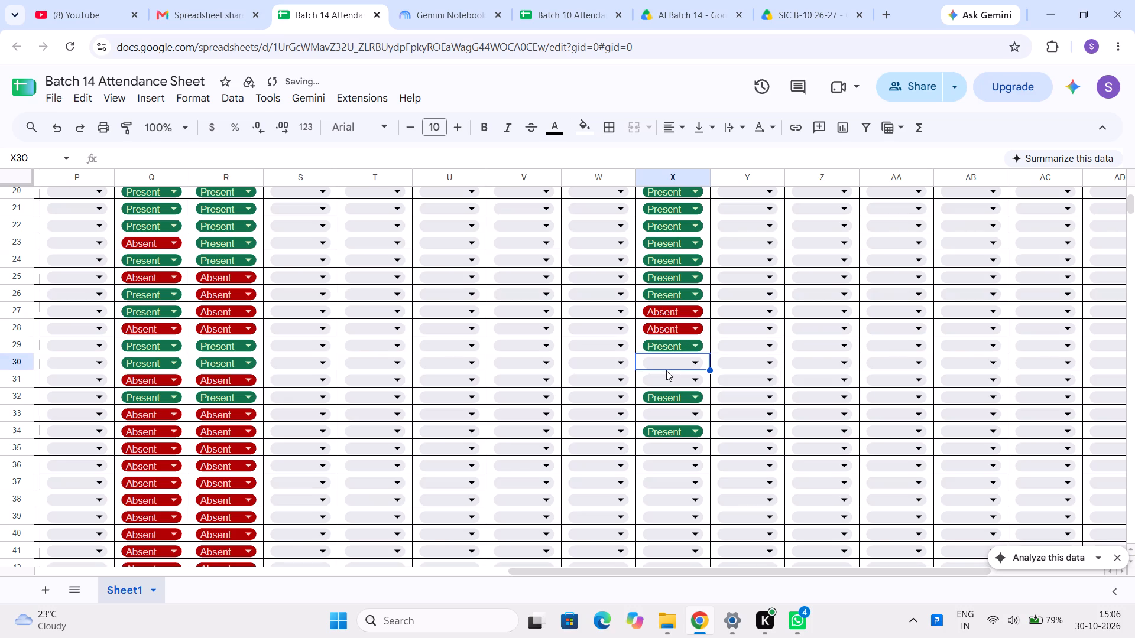
click(667, 369)
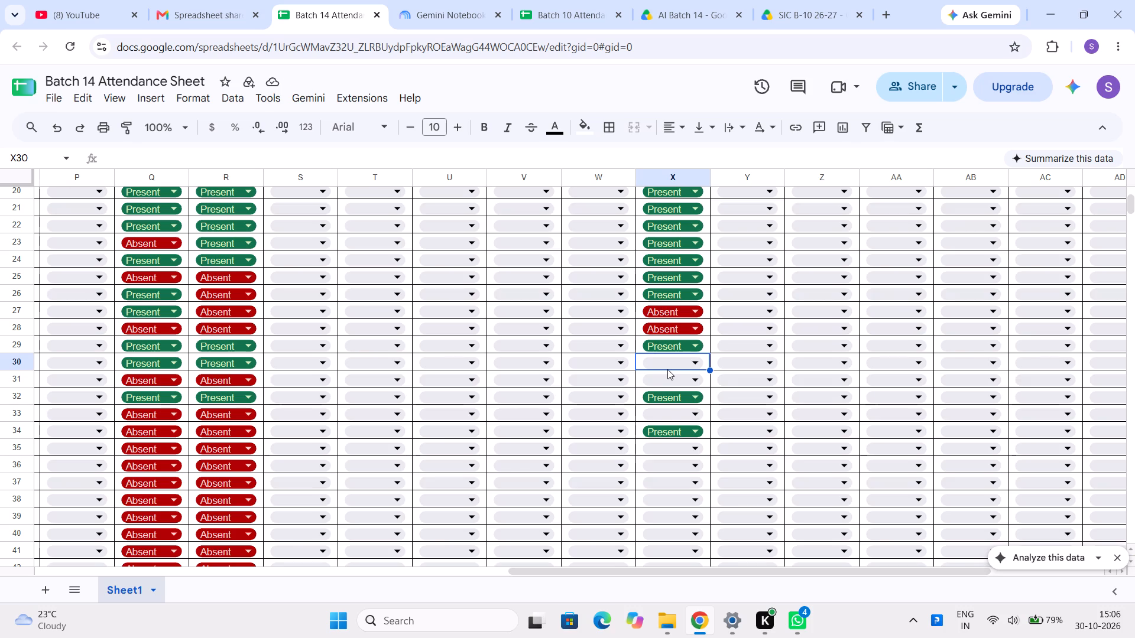
click(667, 369)
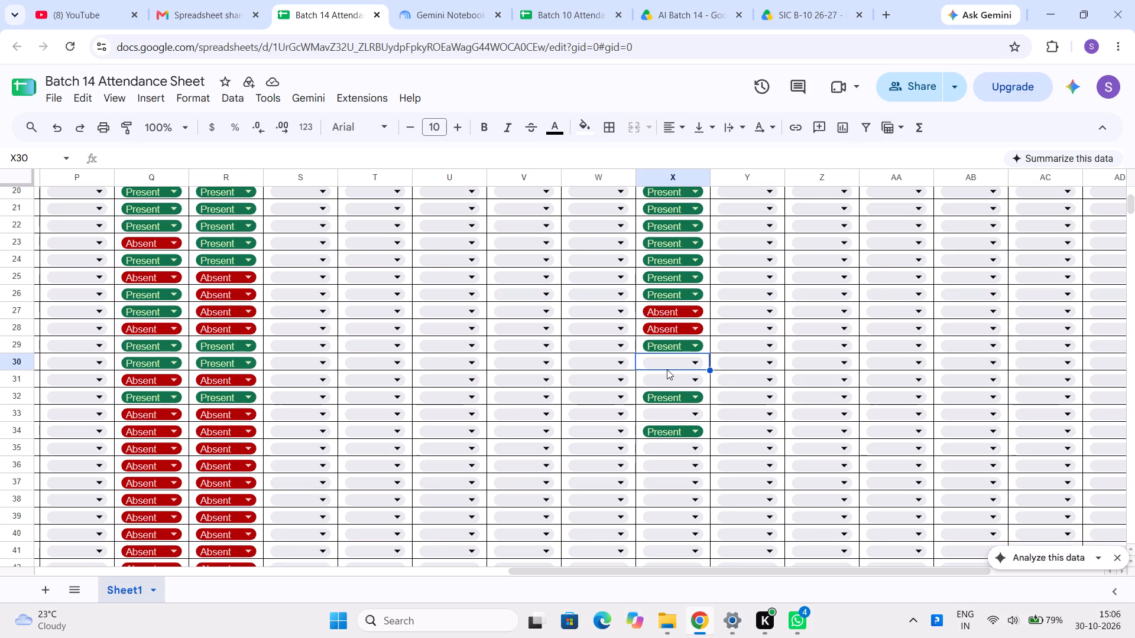
click(667, 369)
double_click(670, 364)
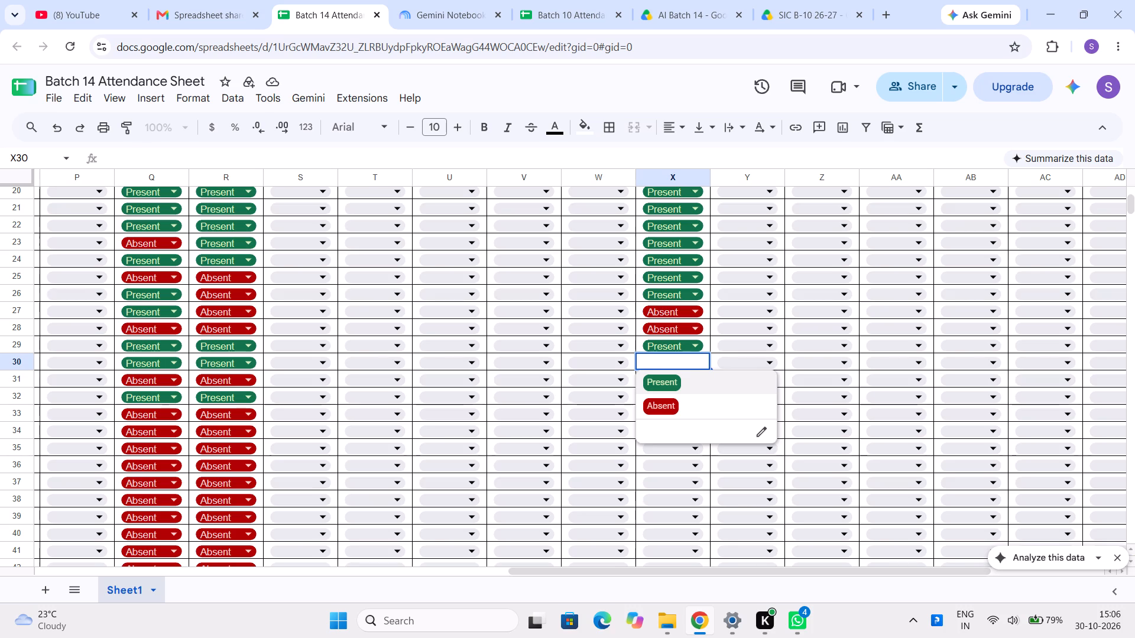
click(660, 414)
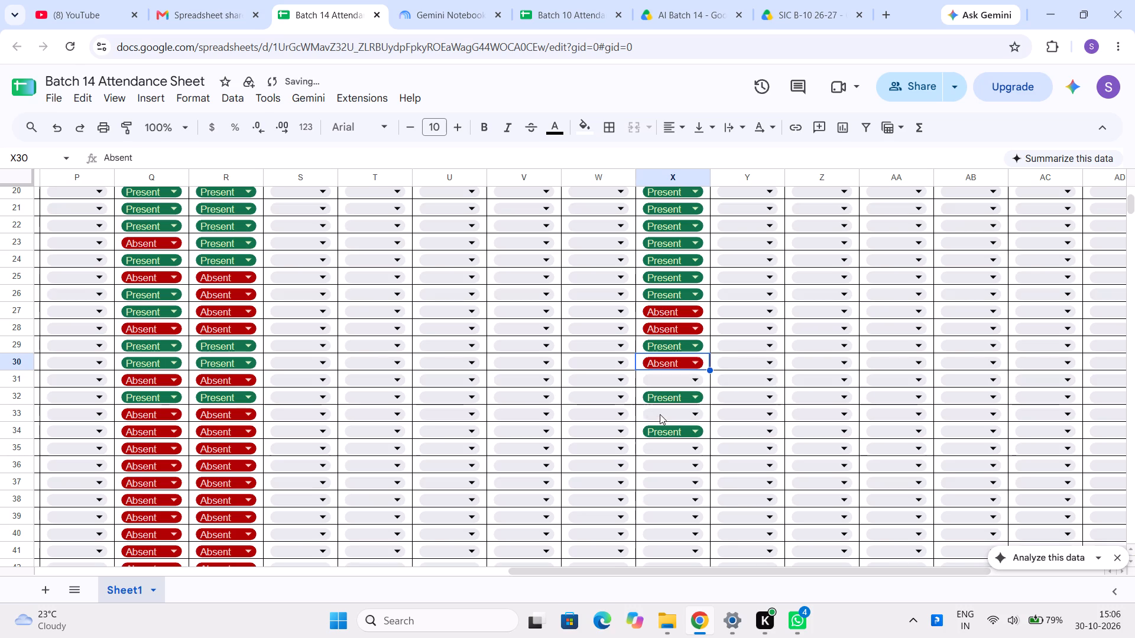
click(677, 376)
click(661, 416)
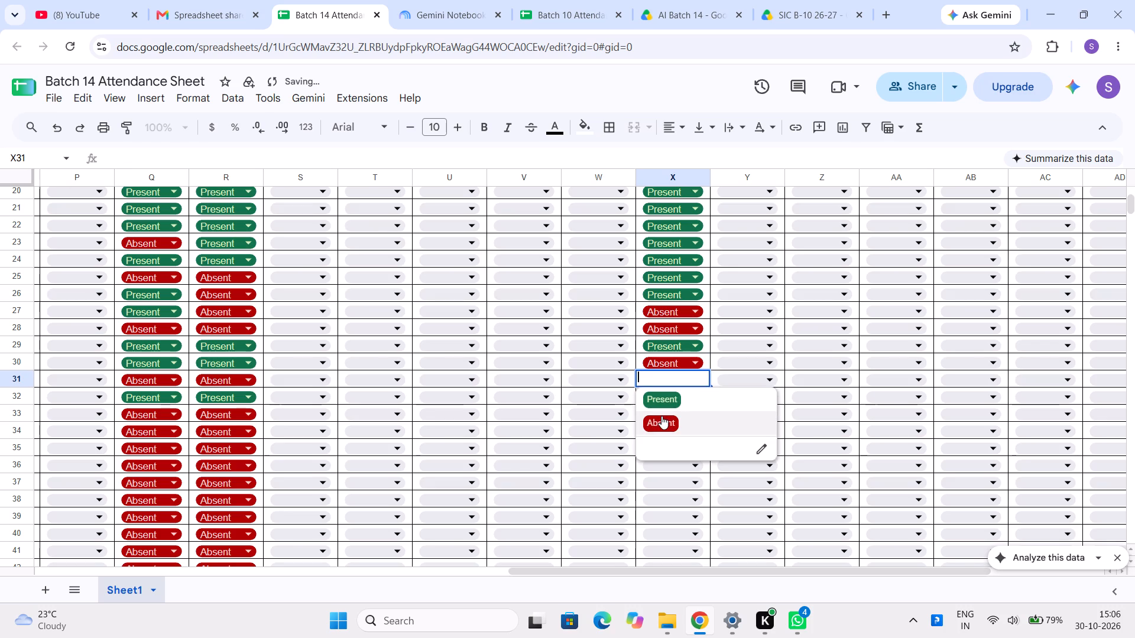
click(661, 416)
click(653, 455)
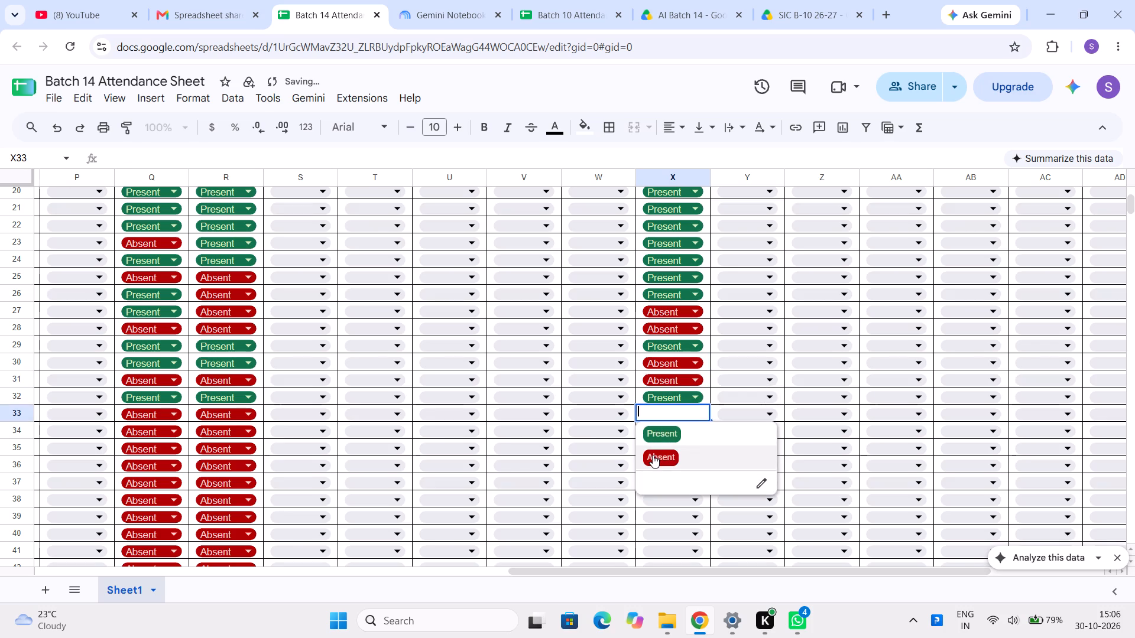
drag(666, 449, 655, 482)
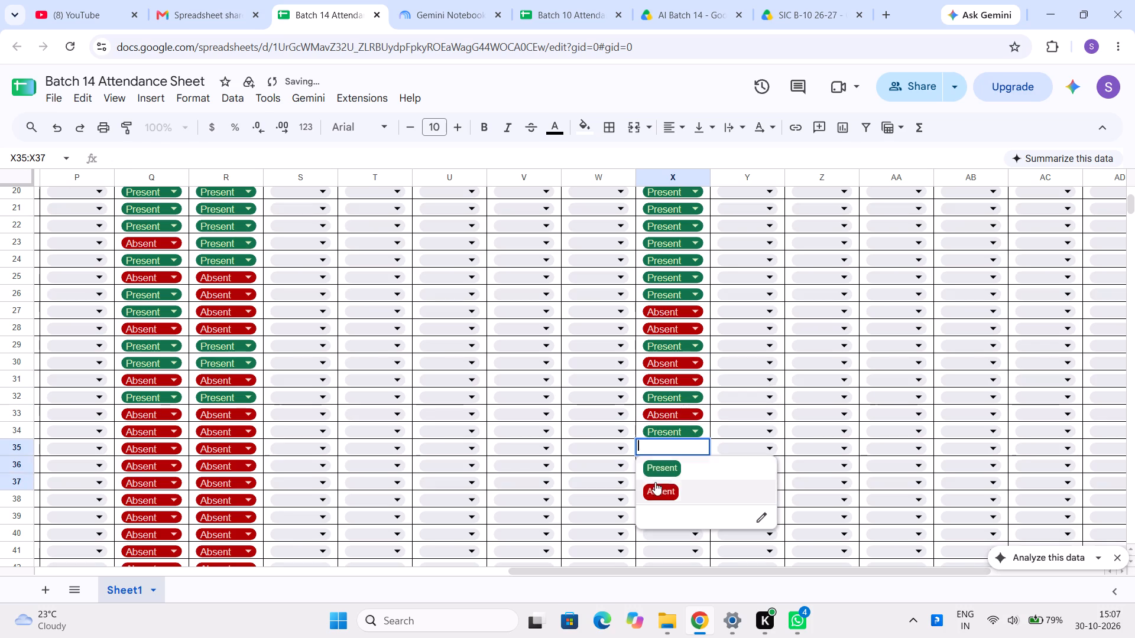
drag(655, 482, 654, 486)
click(654, 486)
Change cell J34 in the 13/10/2026 column, for serial 33, to Present.
scroll(654, 486, down, 3)
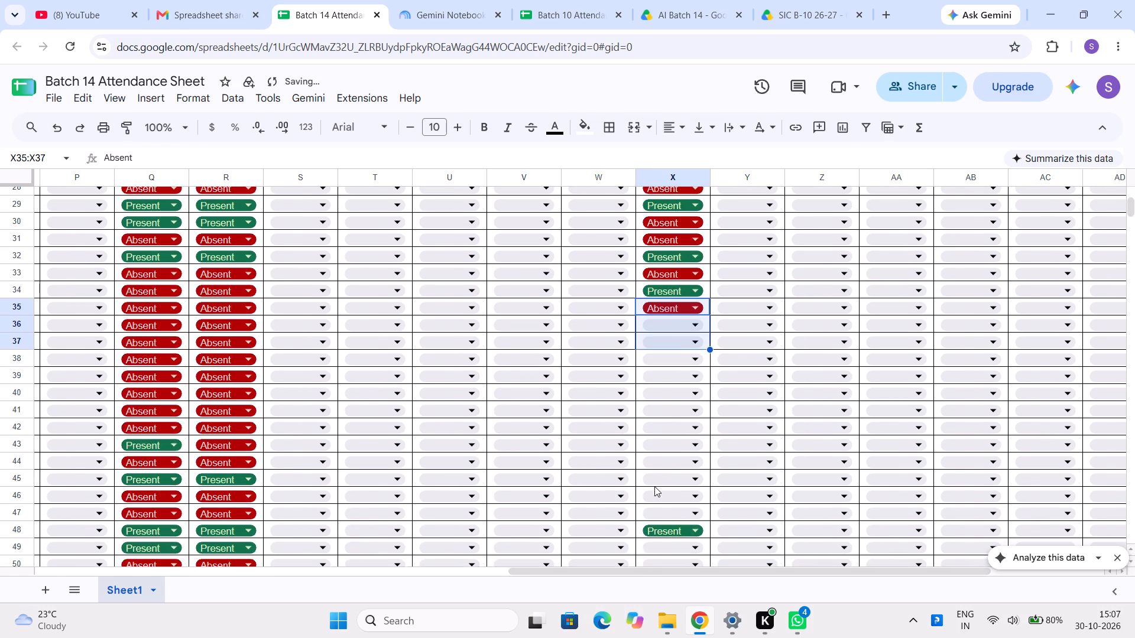
scroll(654, 486, right, 5)
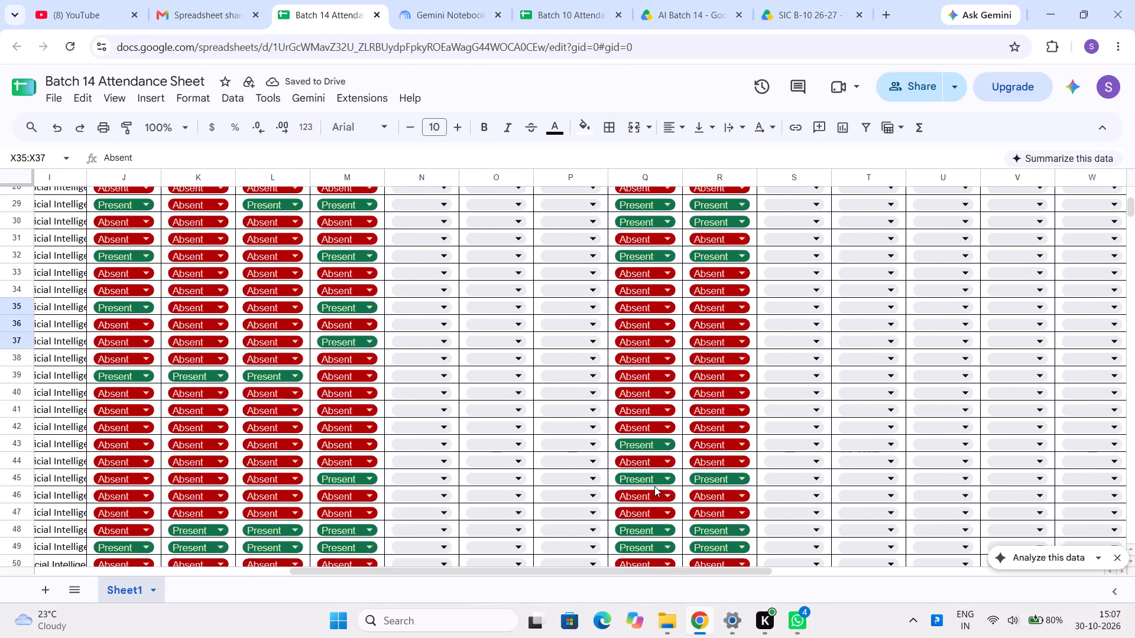
scroll(654, 486, right, 2)
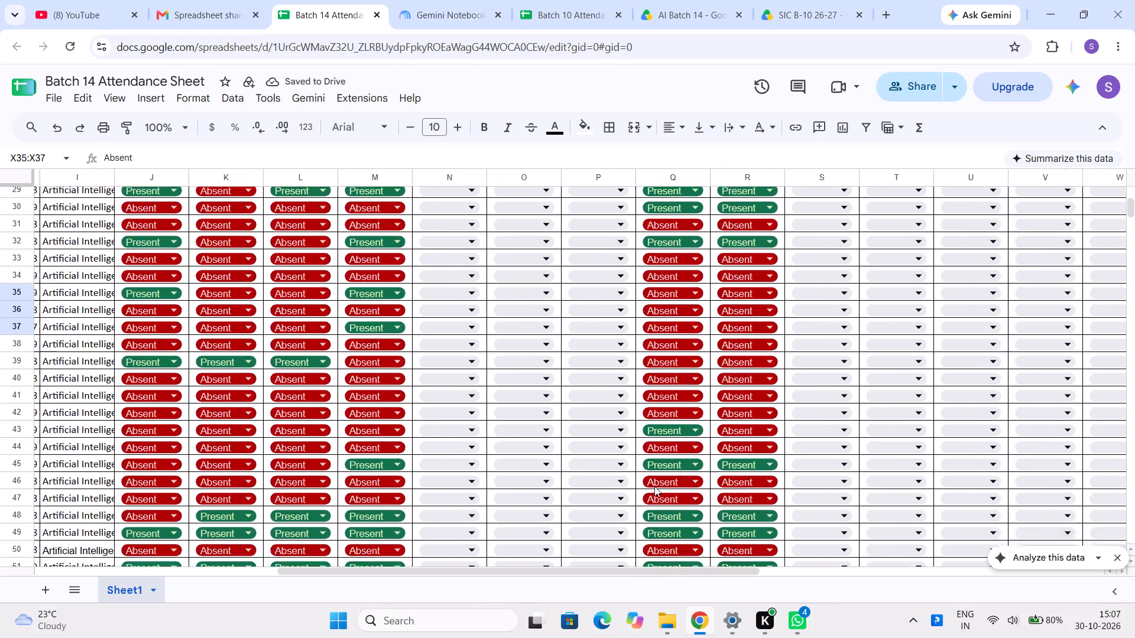
scroll(654, 486, right, 6)
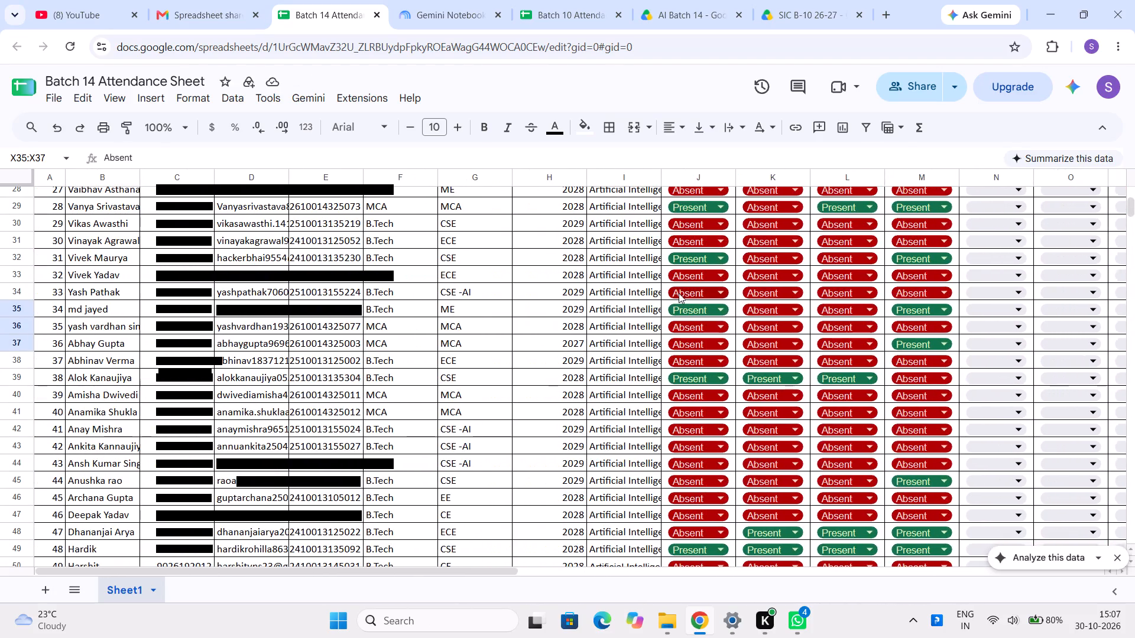
click(679, 293)
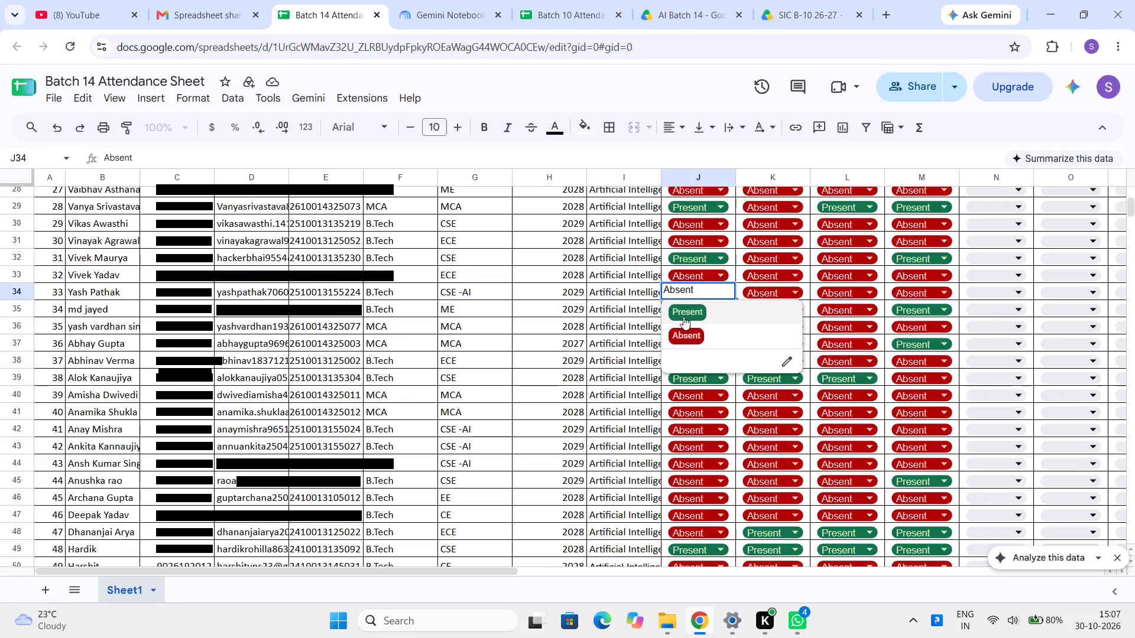
click(690, 311)
scroll(690, 311, left, 1)
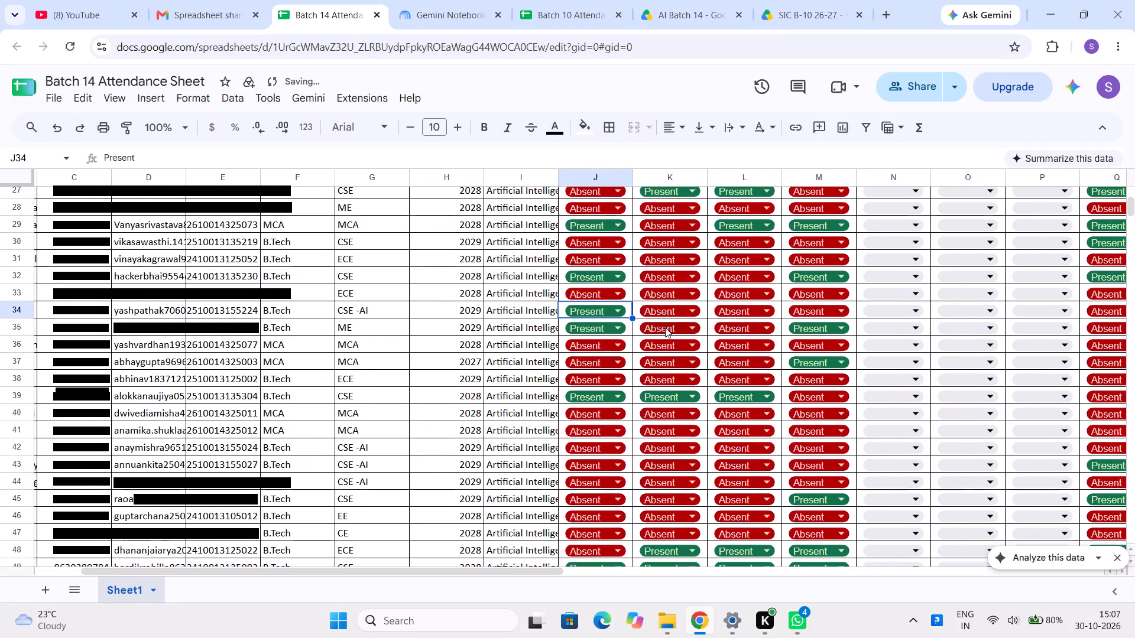
Change cells K35, L35 and R35 for serial 34 (14/10/2026, 15/10/2026 and 23/10/2026) to Present.
click(662, 328)
click(659, 352)
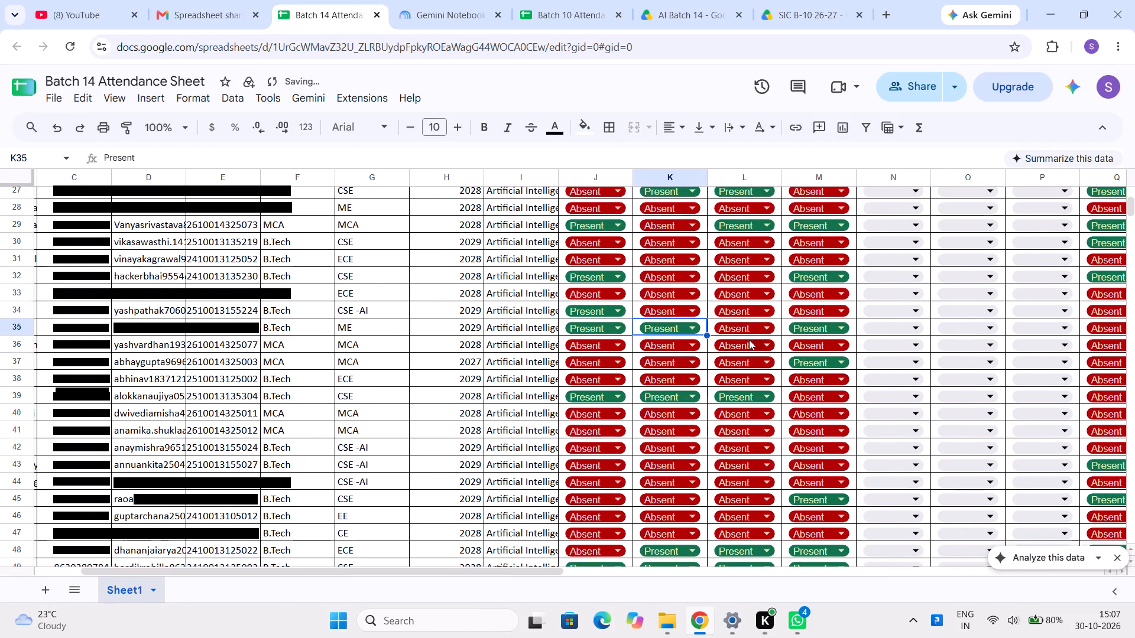
click(760, 325)
click(734, 343)
scroll(734, 343, left, 3)
scroll(781, 324, left, 1)
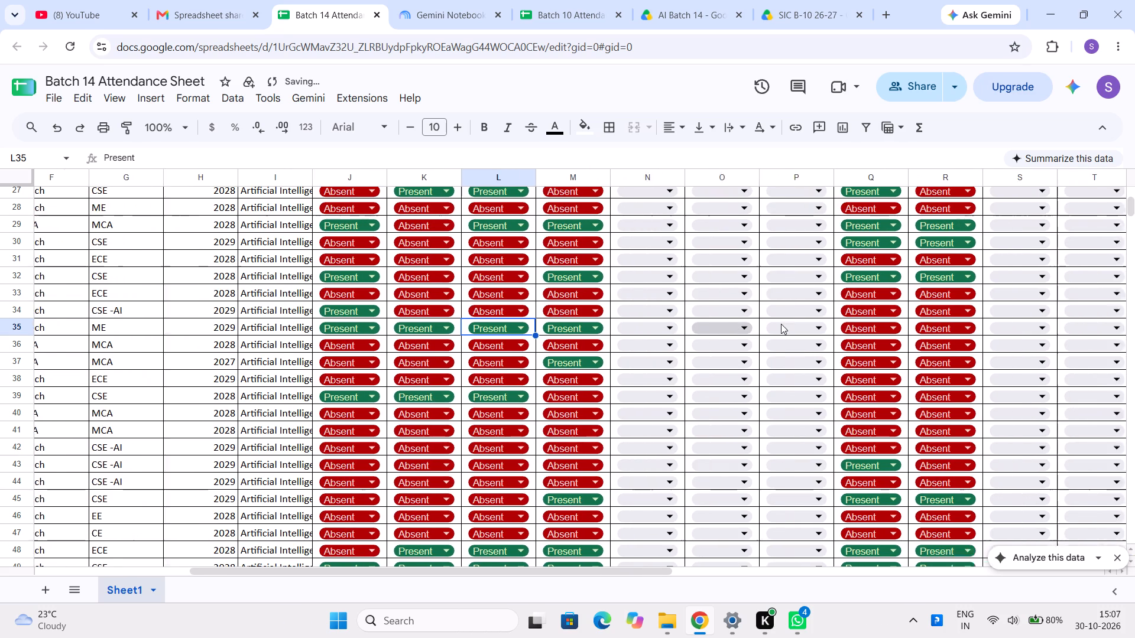
scroll(781, 324, left, 2)
click(781, 324)
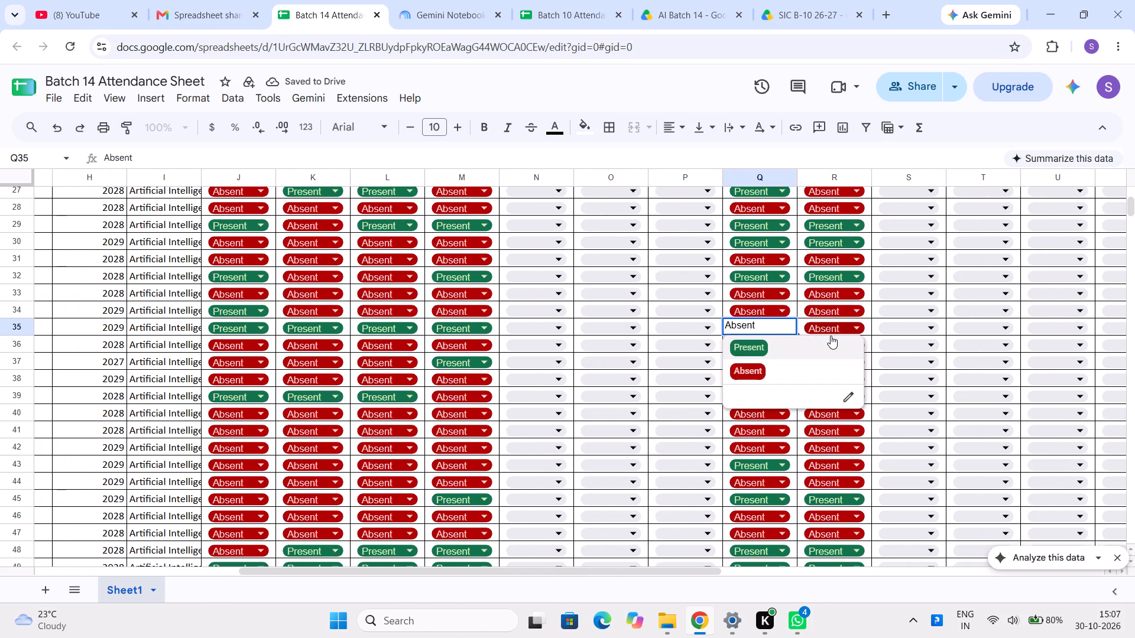
click(845, 327)
click(821, 342)
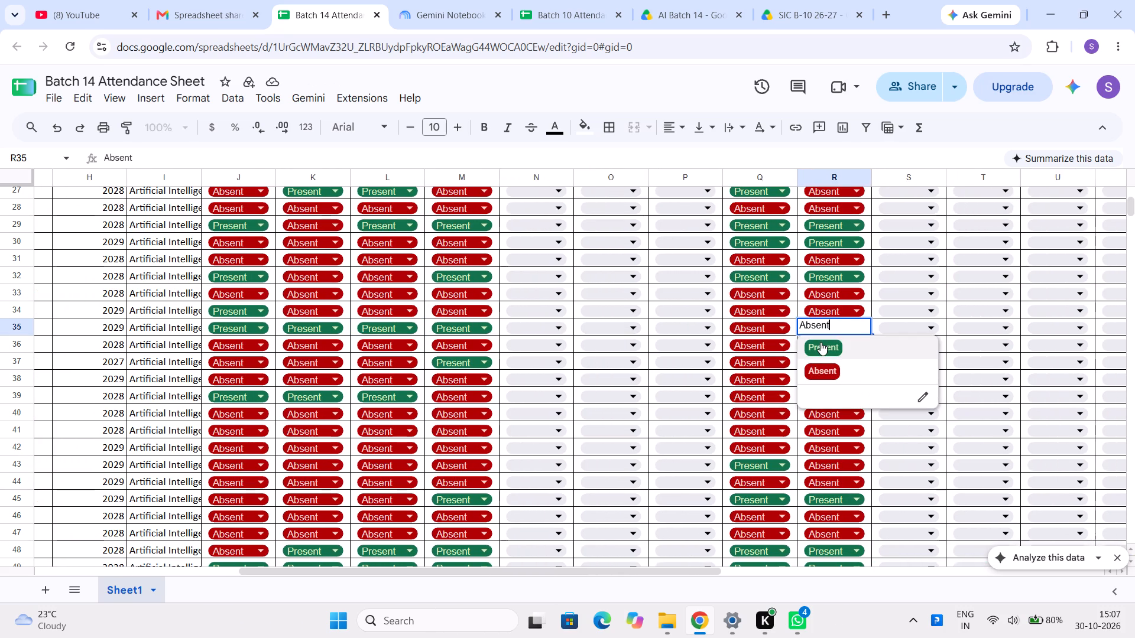
Change cell X35 in the 29/10/2026 column, for serial 34, to Present.
scroll(821, 342, left, 4)
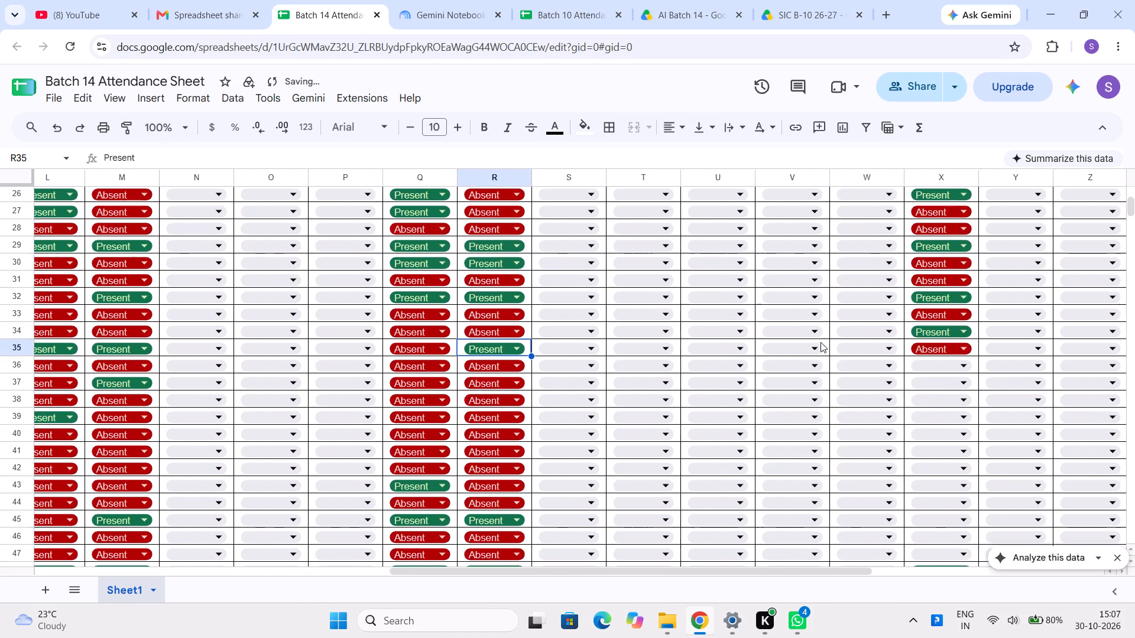
click(939, 348)
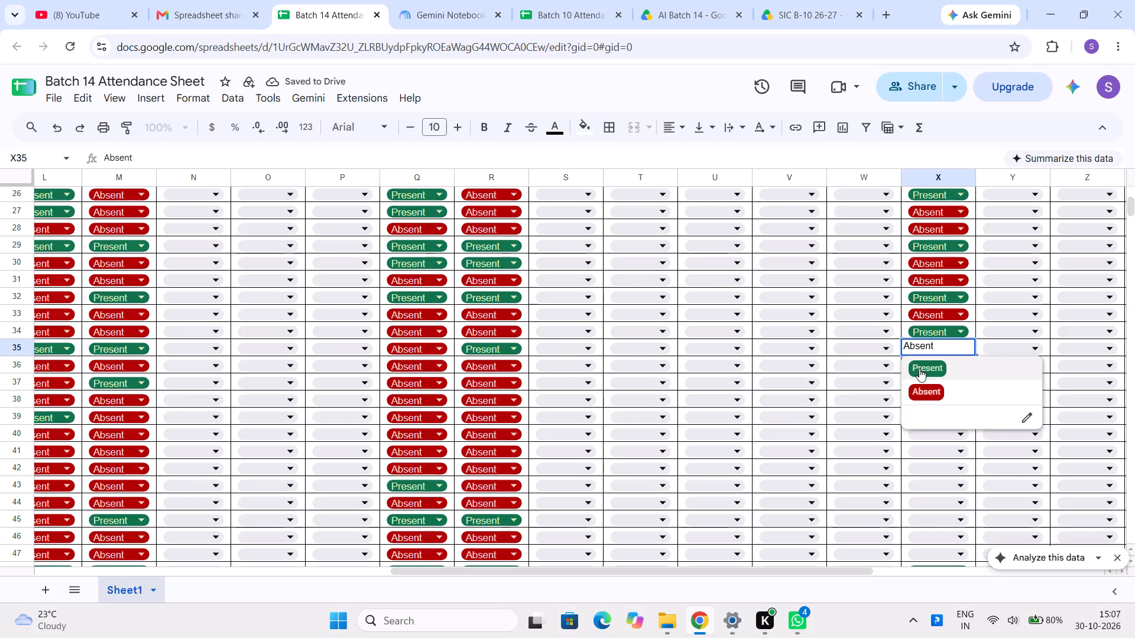
click(919, 369)
Change cell R25 in the 23/10/2026 column, for serial 24, to Present.
scroll(919, 369, right, 7)
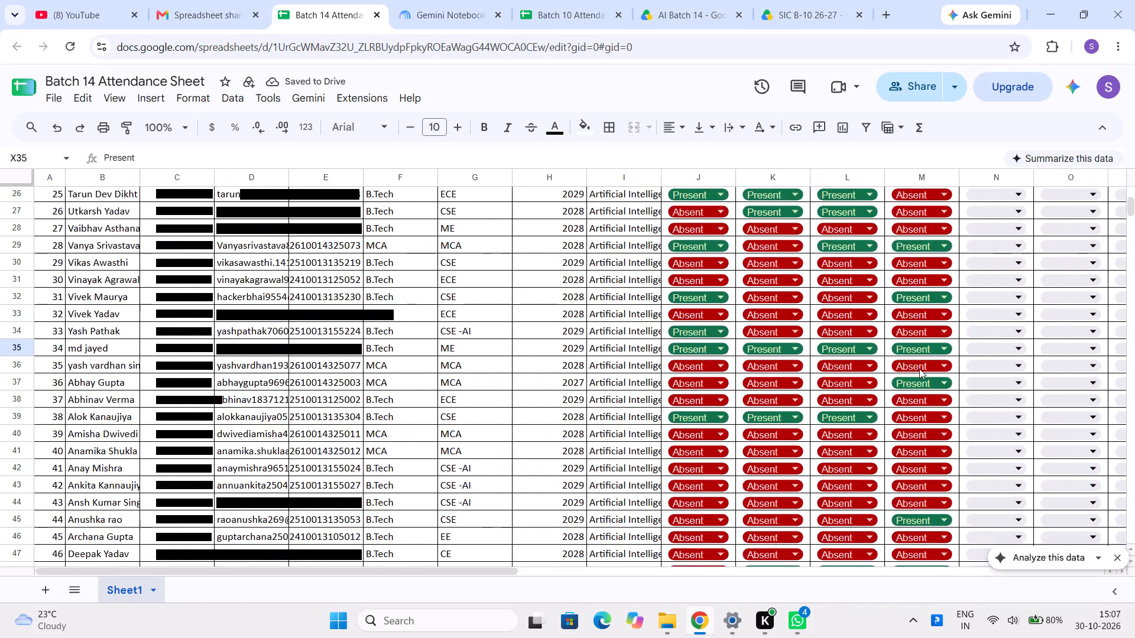
scroll(919, 369, up, 2)
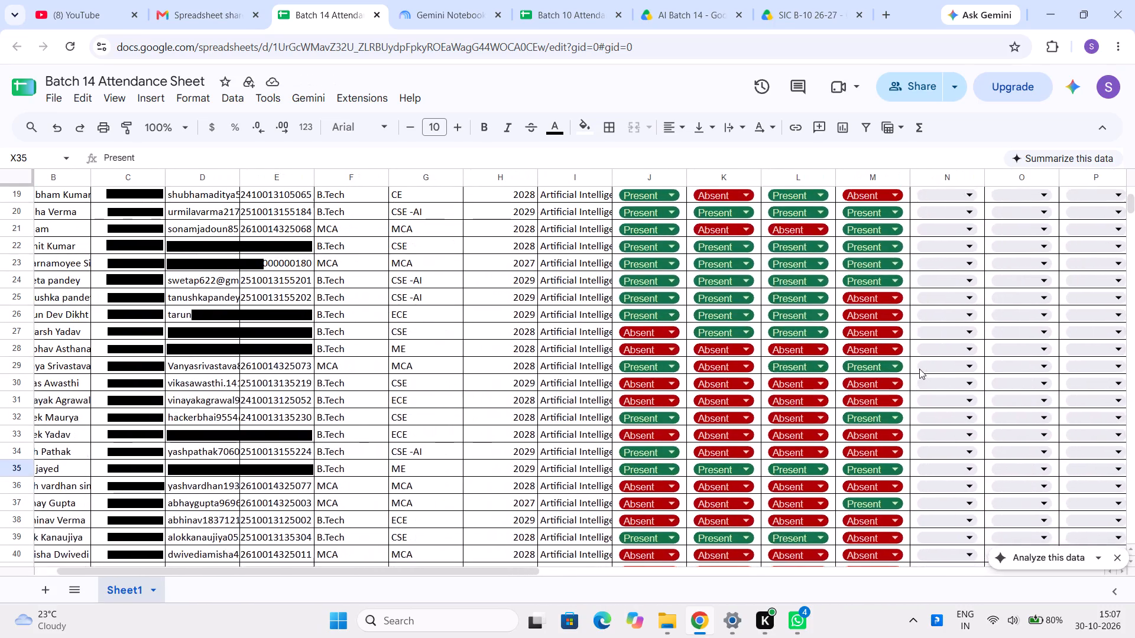
scroll(919, 369, right, 2)
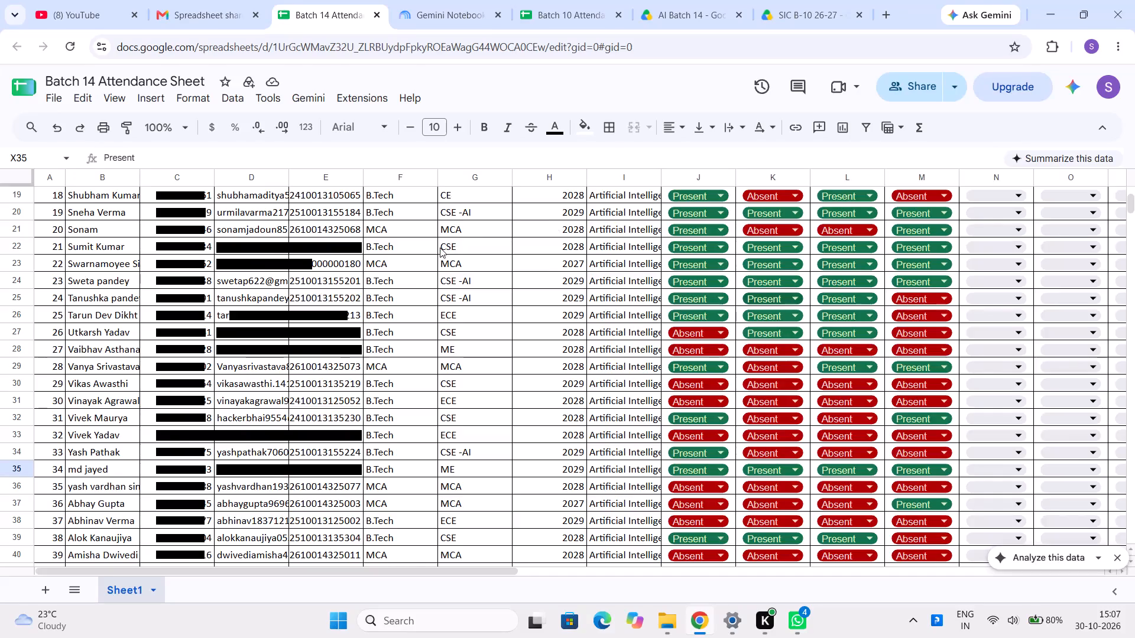
scroll(385, 314, left, 3)
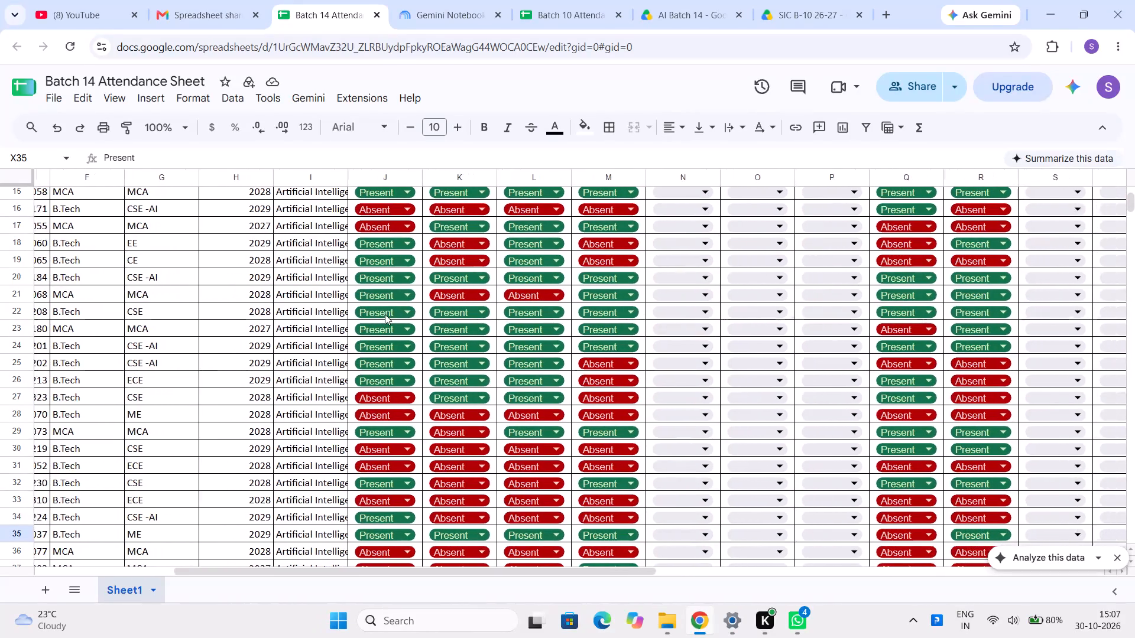
scroll(385, 314, left, 1)
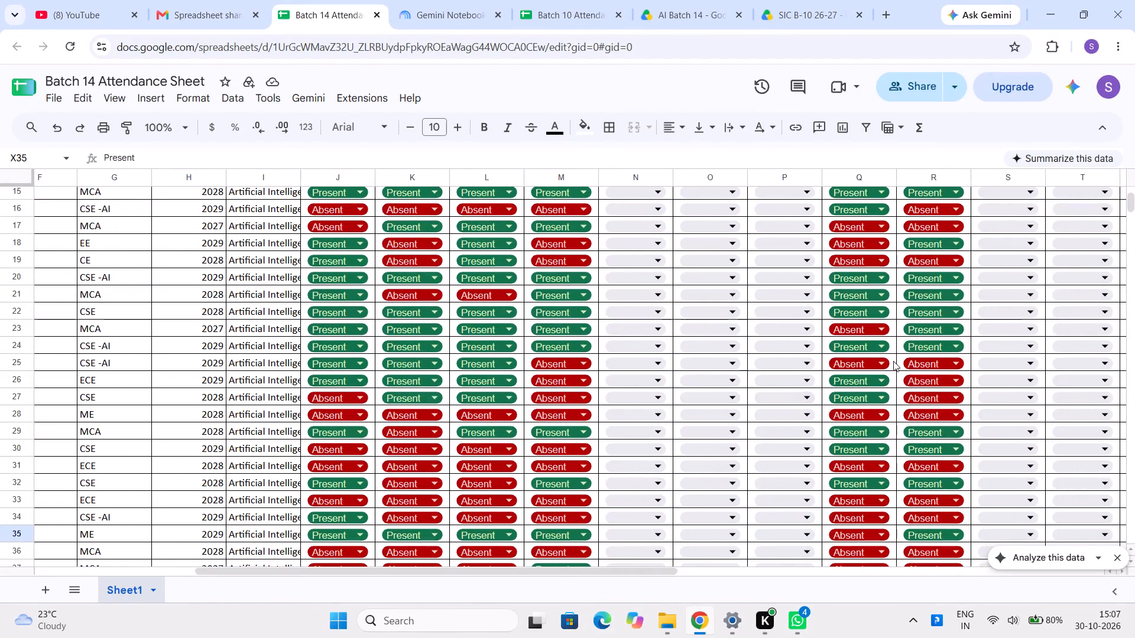
click(932, 364)
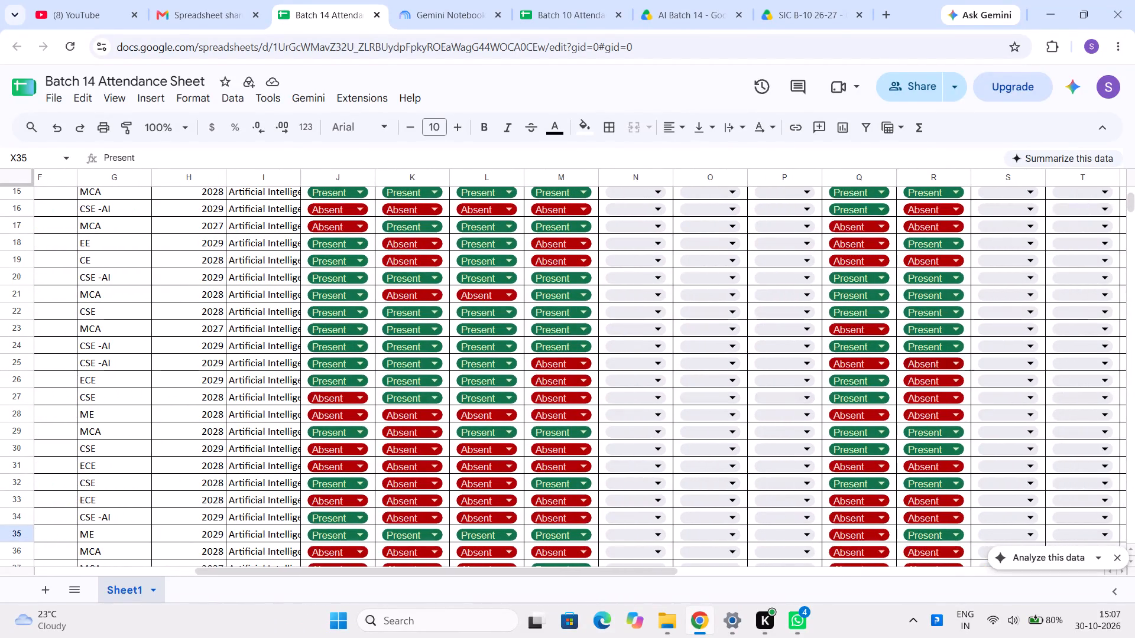
click(925, 376)
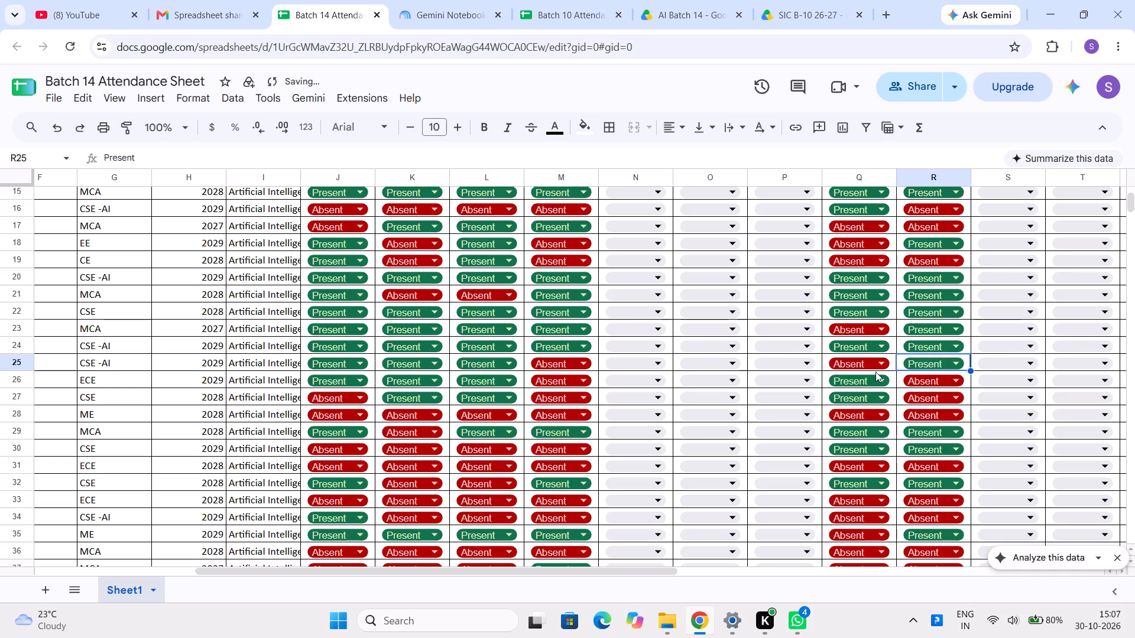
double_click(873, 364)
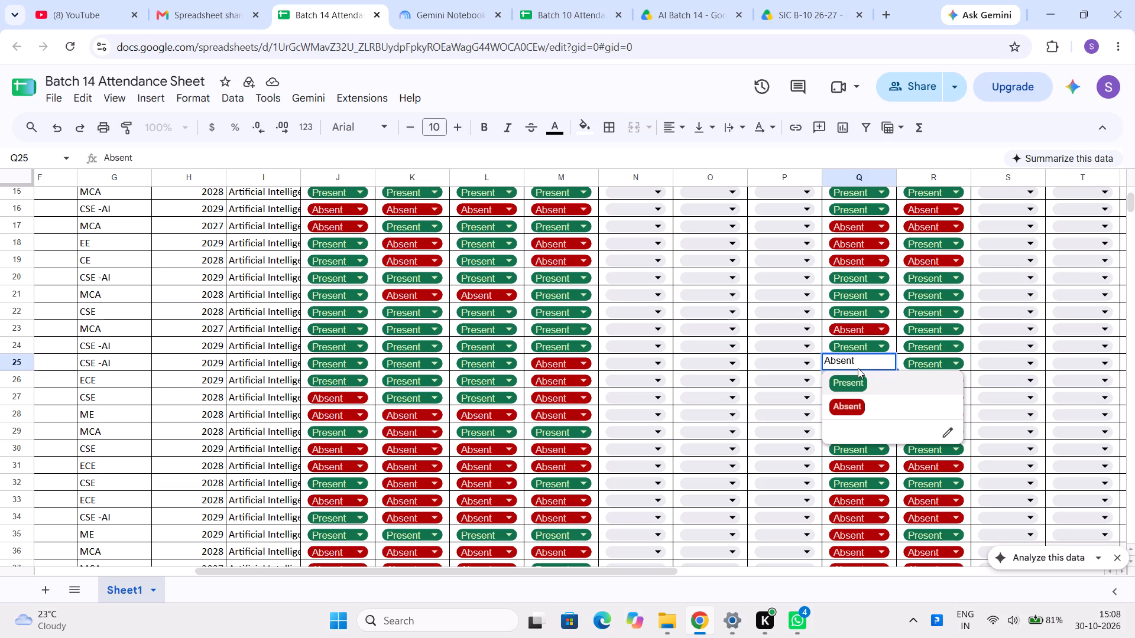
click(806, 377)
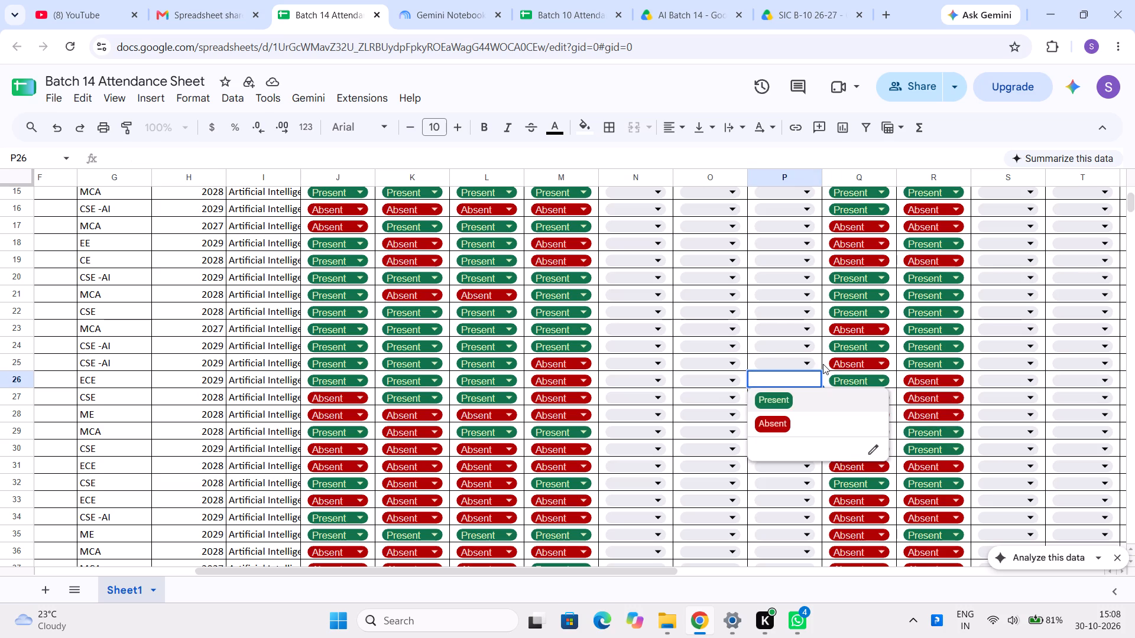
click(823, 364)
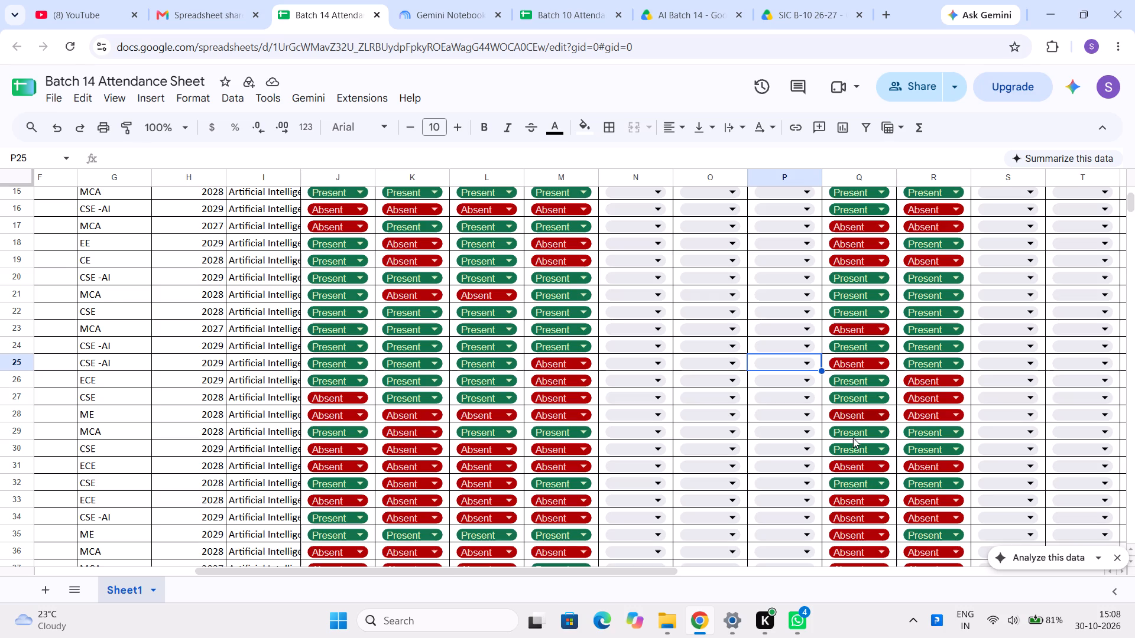
Mark cell X36 in the 29/10/2026 column as Absent and fill that value down through X47.
scroll(853, 438, down, 3)
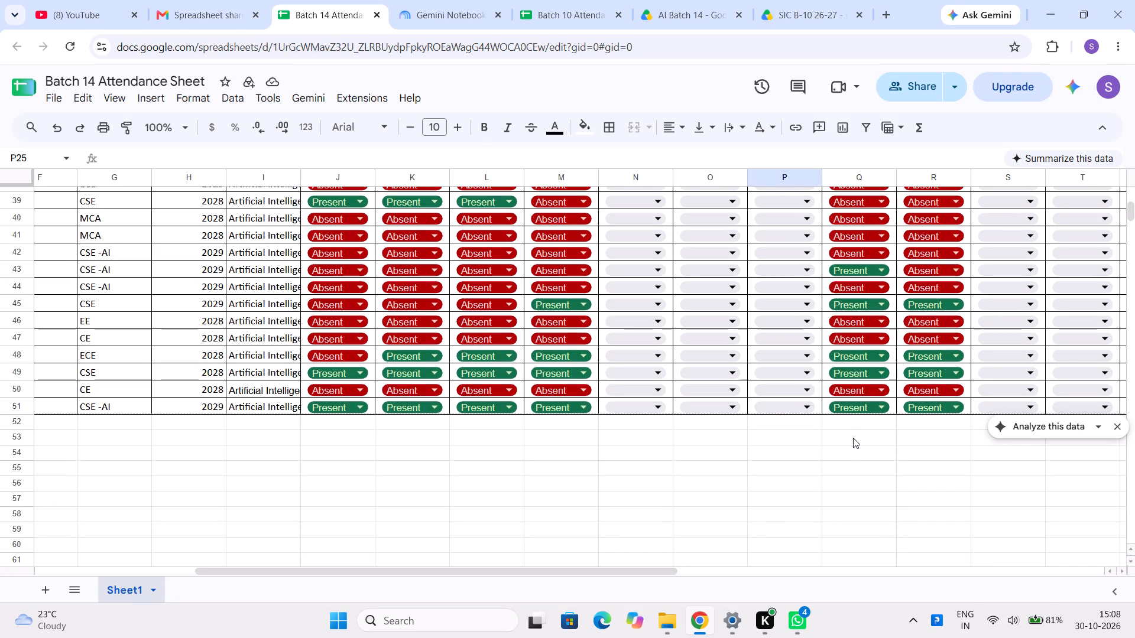
scroll(756, 425, up, 5)
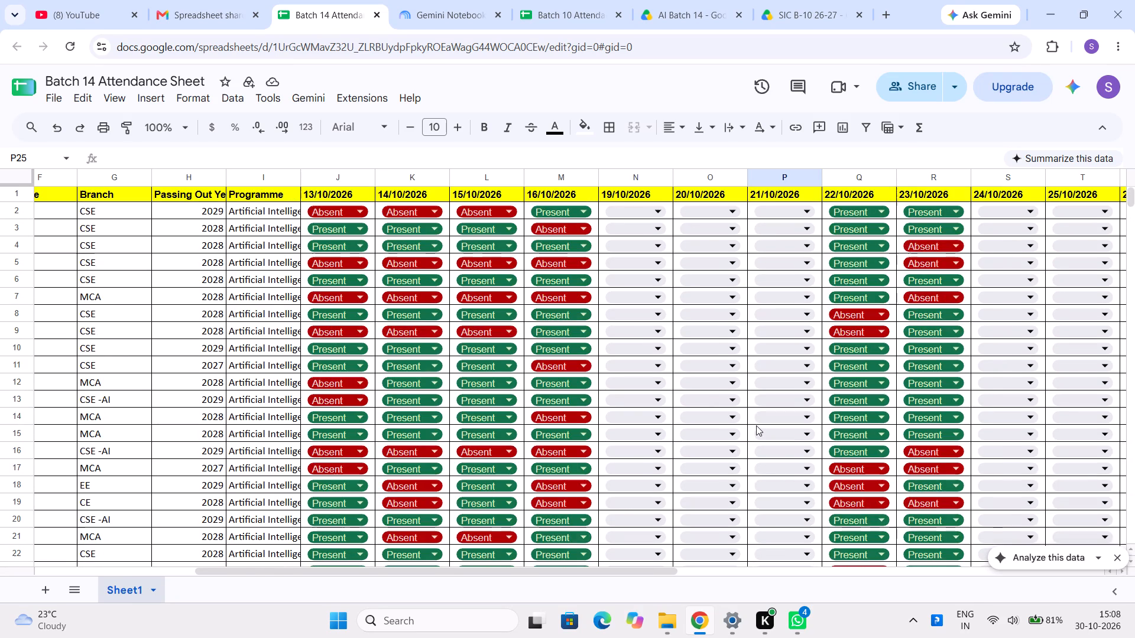
scroll(756, 425, left, 7)
scroll(756, 425, down, 4)
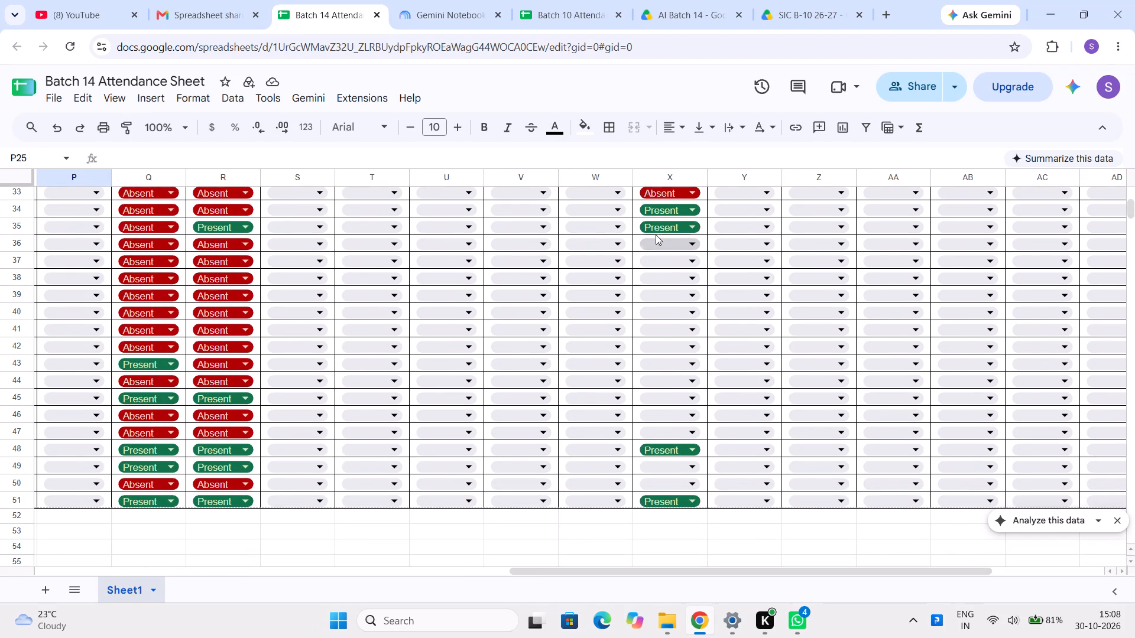
click(666, 246)
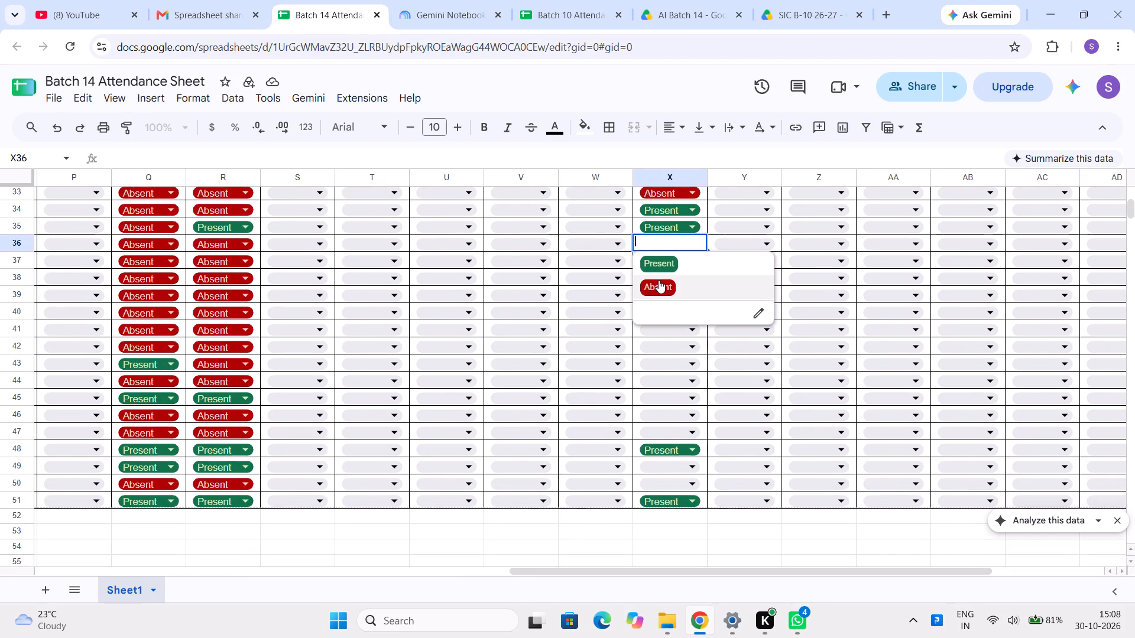
click(659, 282)
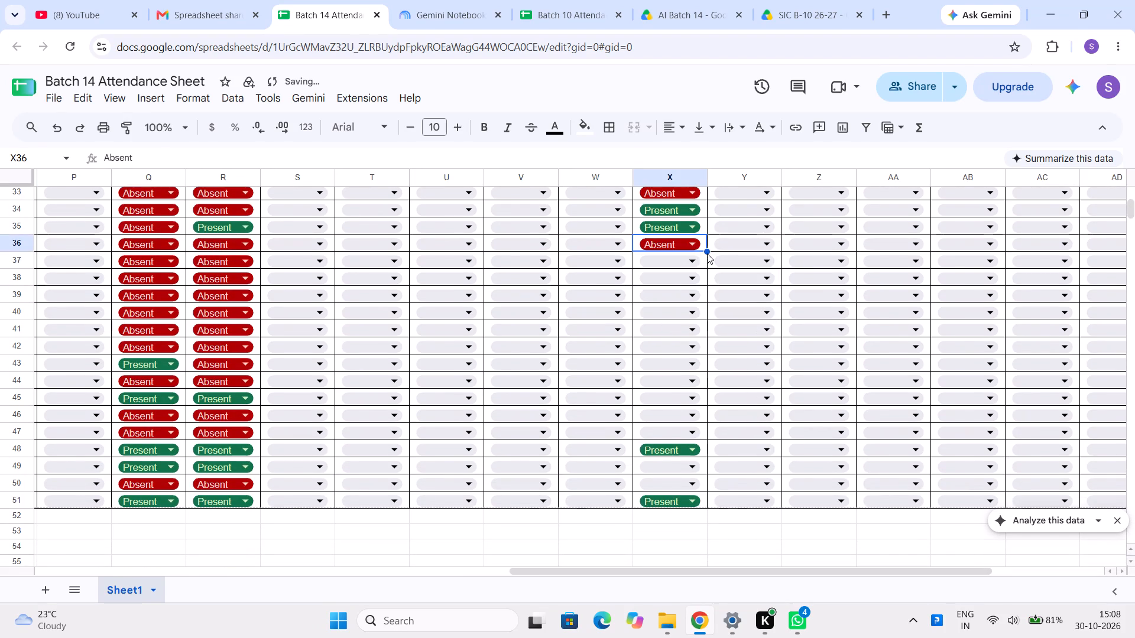
drag(705, 252, 721, 429)
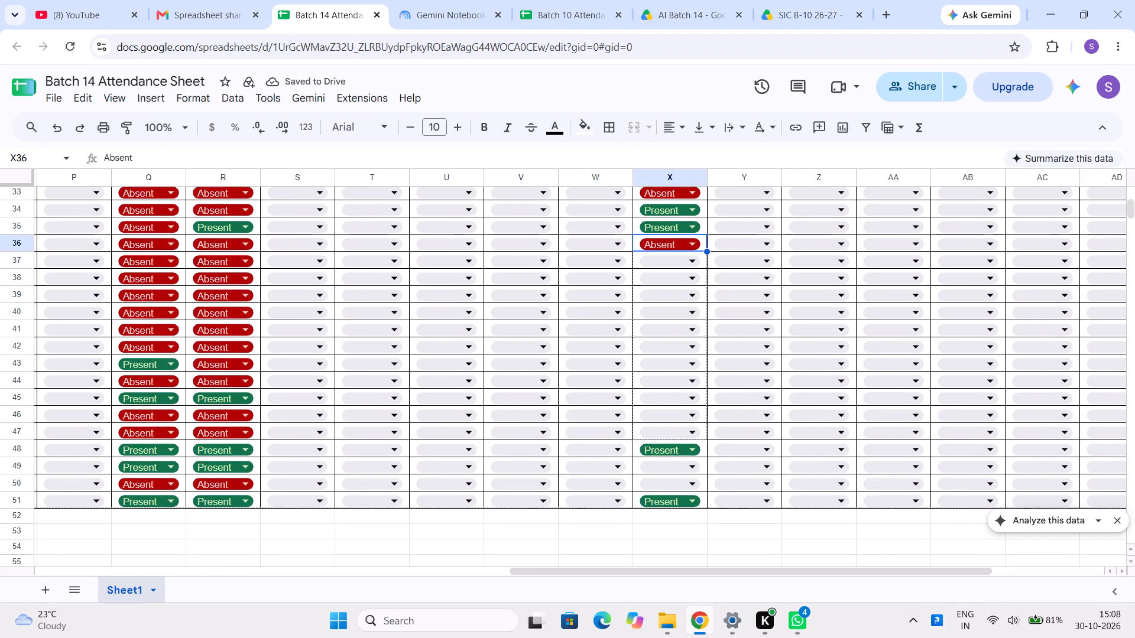
drag(721, 429, 703, 439)
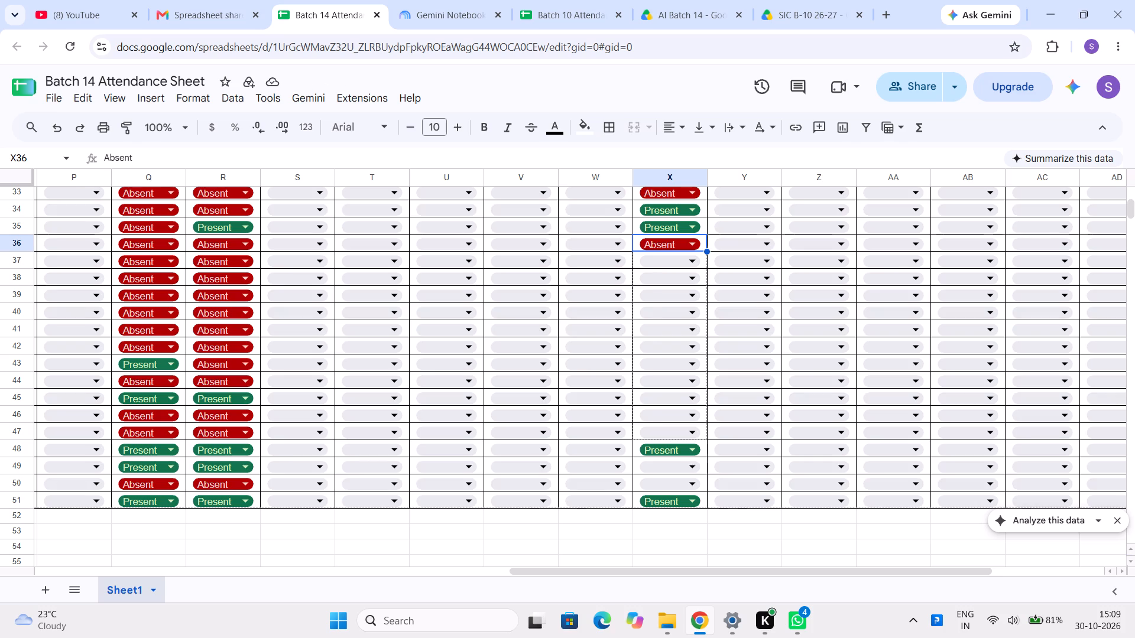
Mark cell X49 in the 29/10/2026 column as Present and cell X50 as Absent.
click(690, 473)
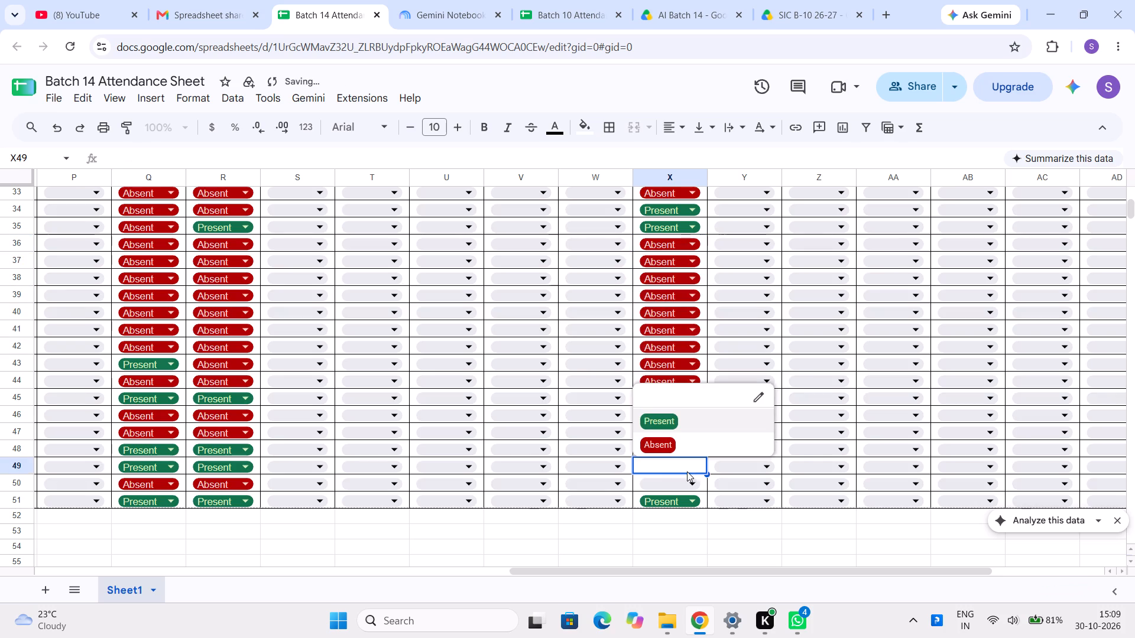
double_click(661, 419)
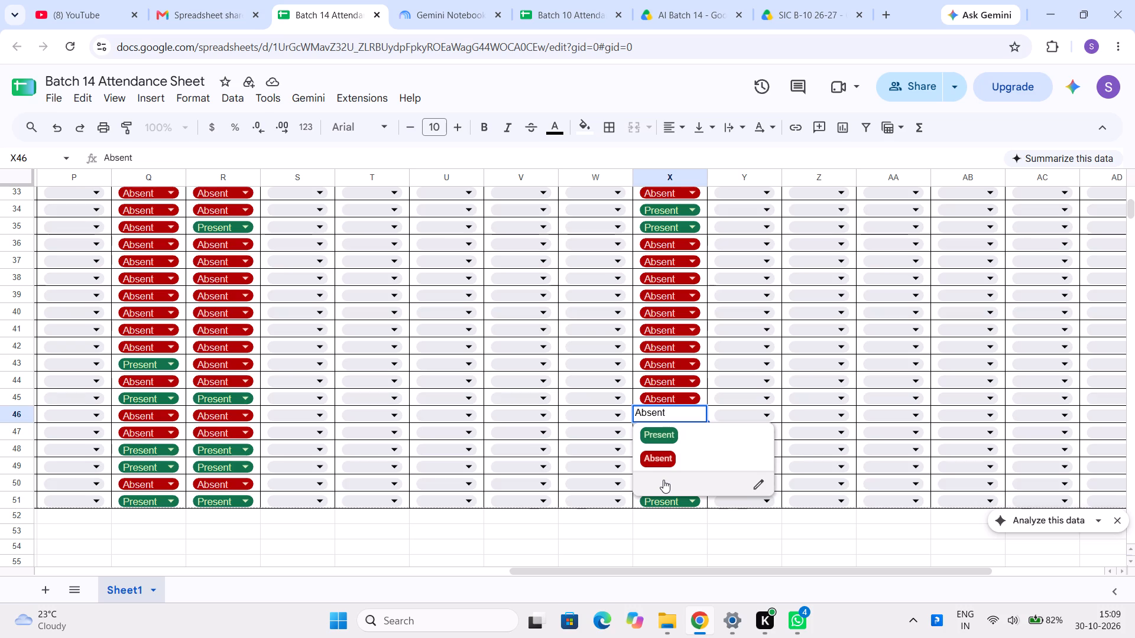
scroll(663, 480, down, 1)
click(661, 457)
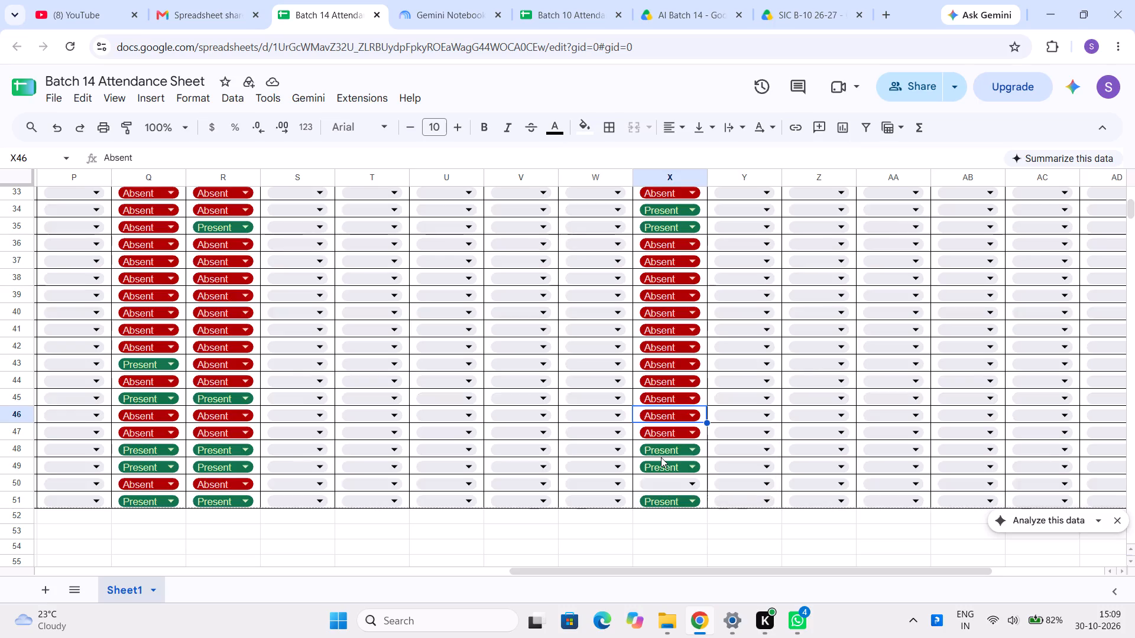
click(674, 490)
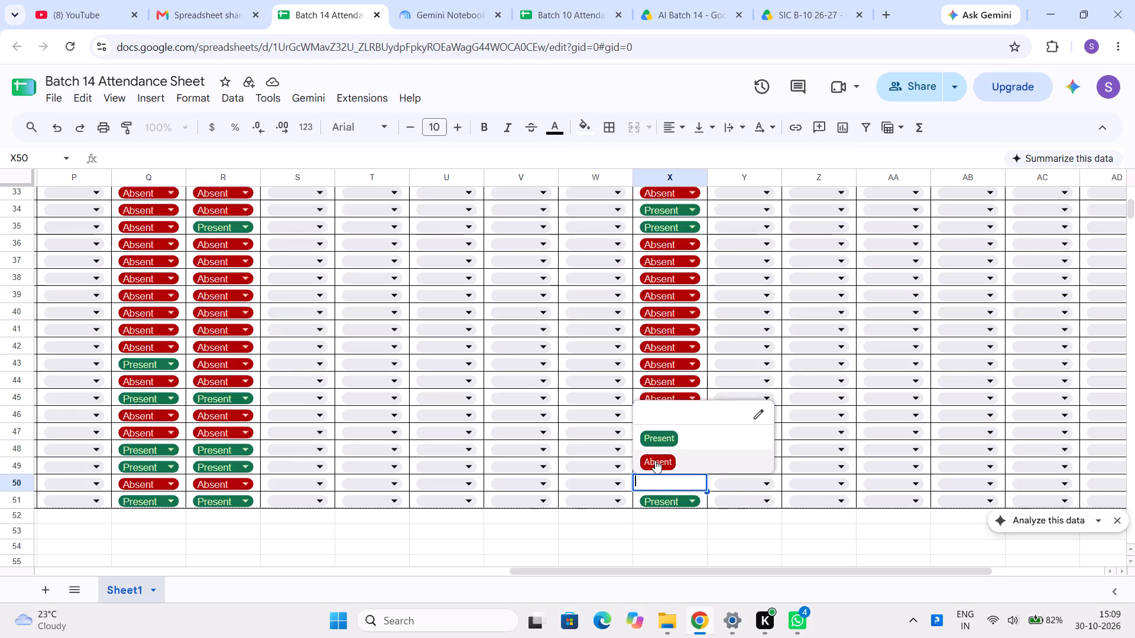
click(654, 462)
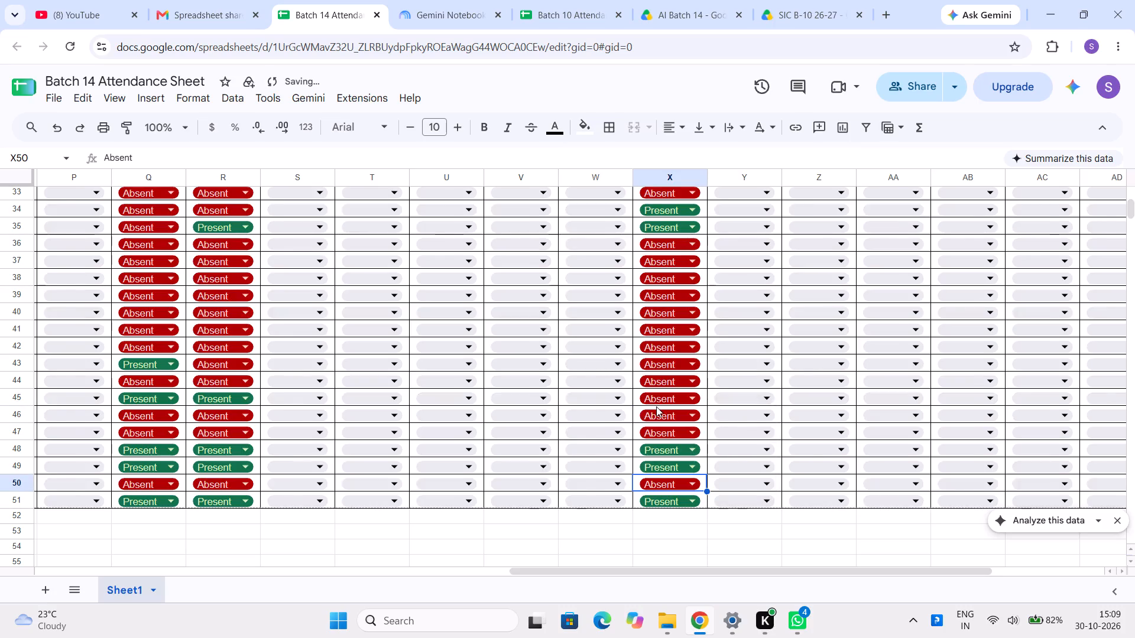
Examine the attendance of the students in rows 32 to 51 across the date columns up to 29/10/2026.
scroll(656, 406, right, 6)
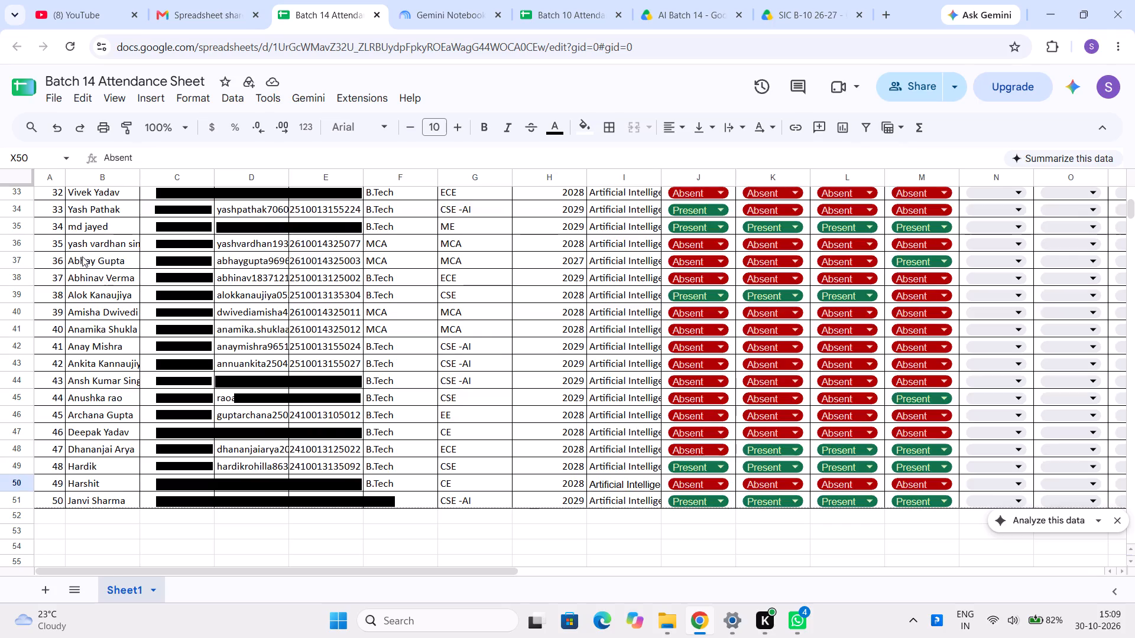
scroll(113, 342, left, 1)
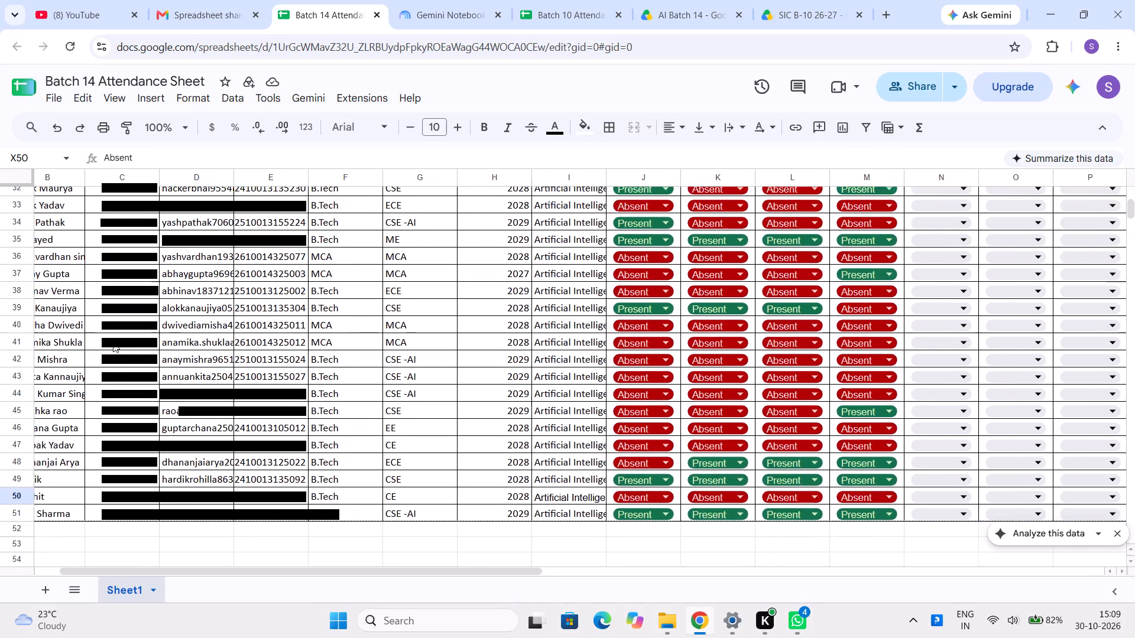
scroll(113, 342, left, 2)
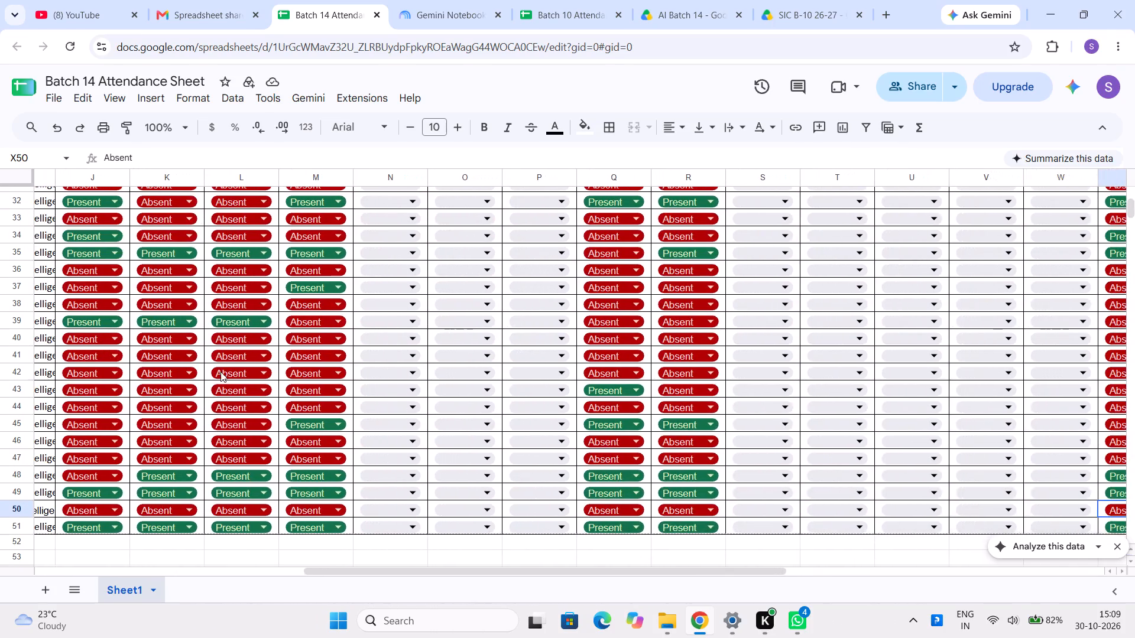
scroll(372, 390, left, 4)
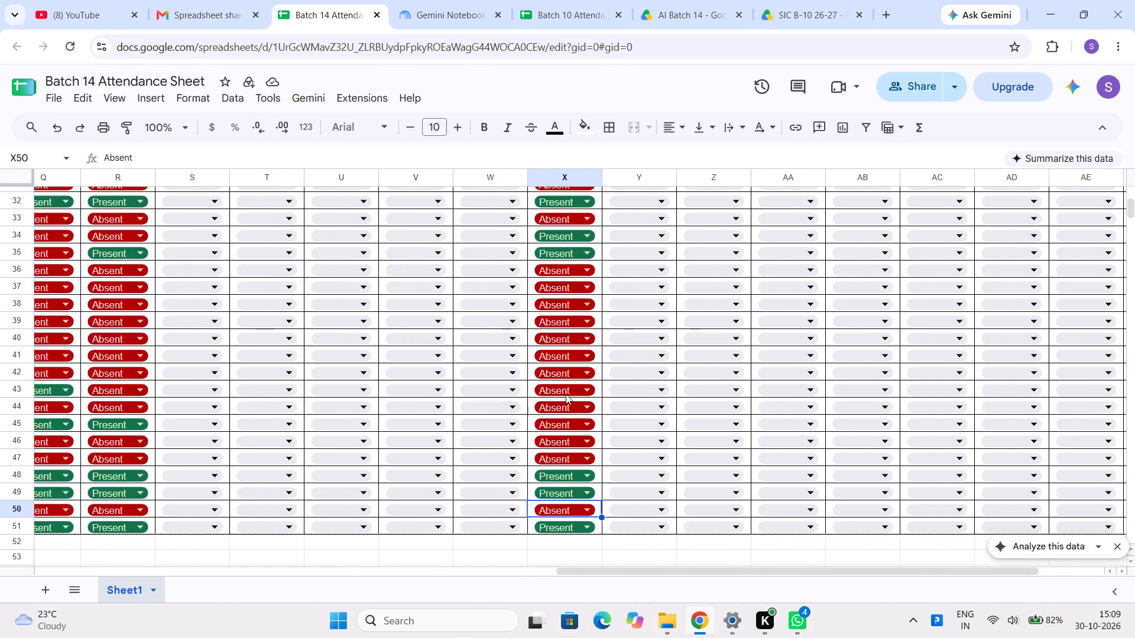
scroll(582, 390, right, 10)
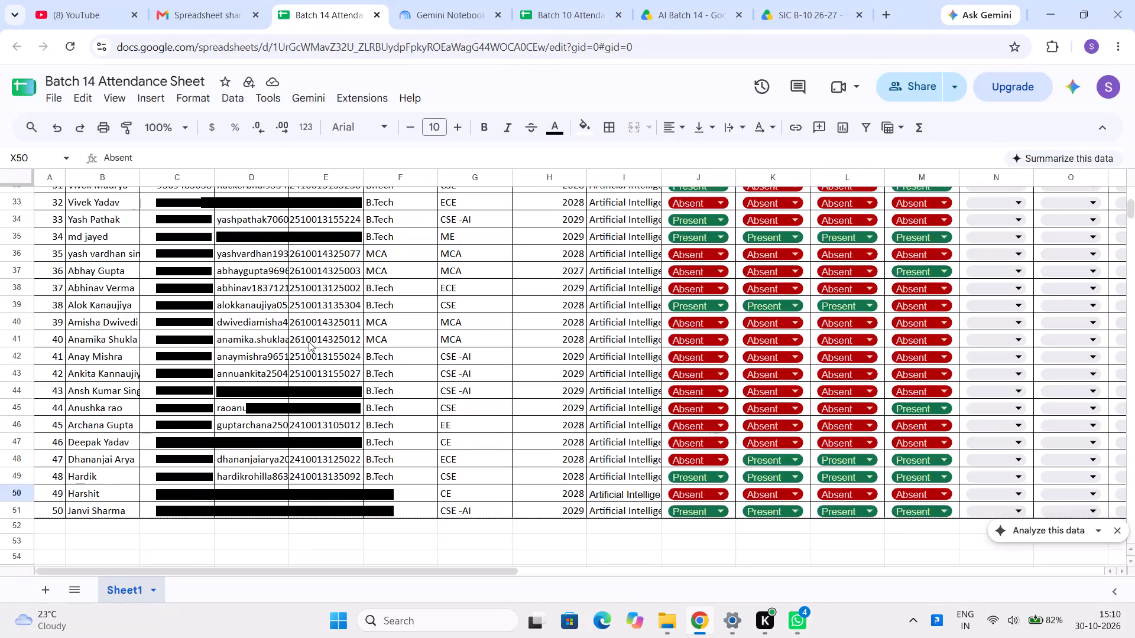
scroll(309, 341, left, 1)
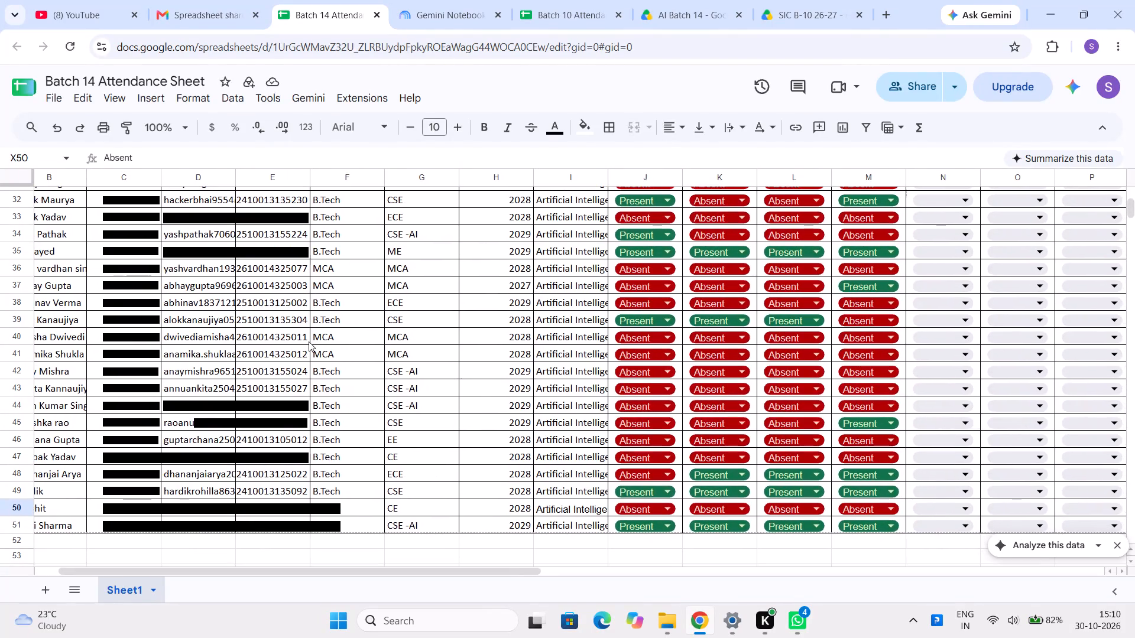
Examine the attendance entries in the upper rows across the date columns from 13/10/2026 to 29/10/2026.
scroll(309, 341, left, 1)
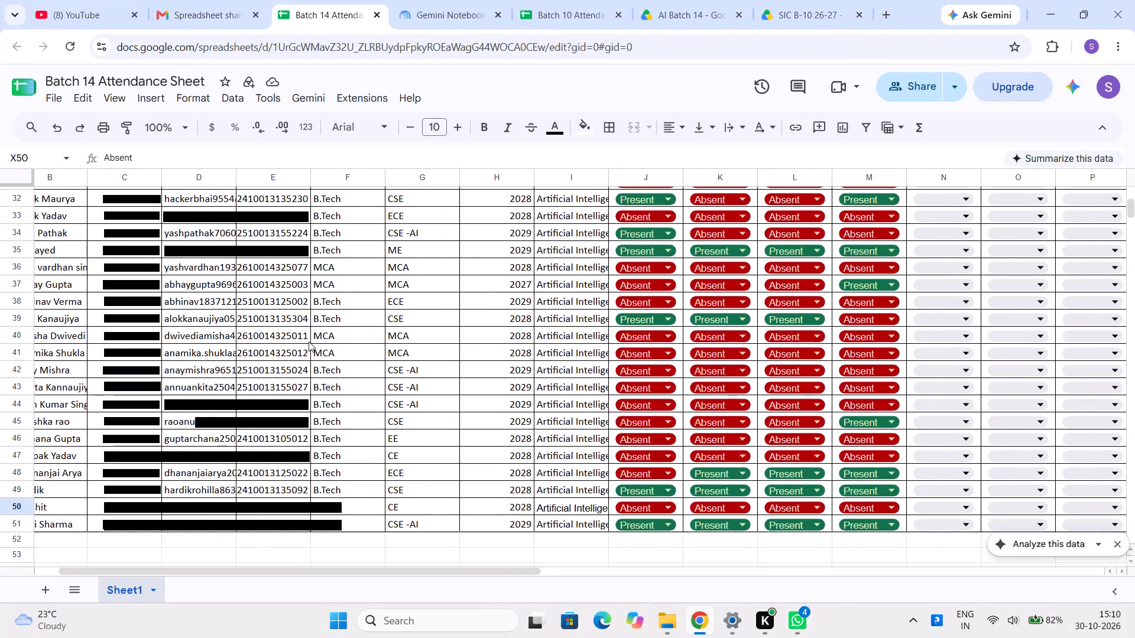
scroll(309, 341, left, 1)
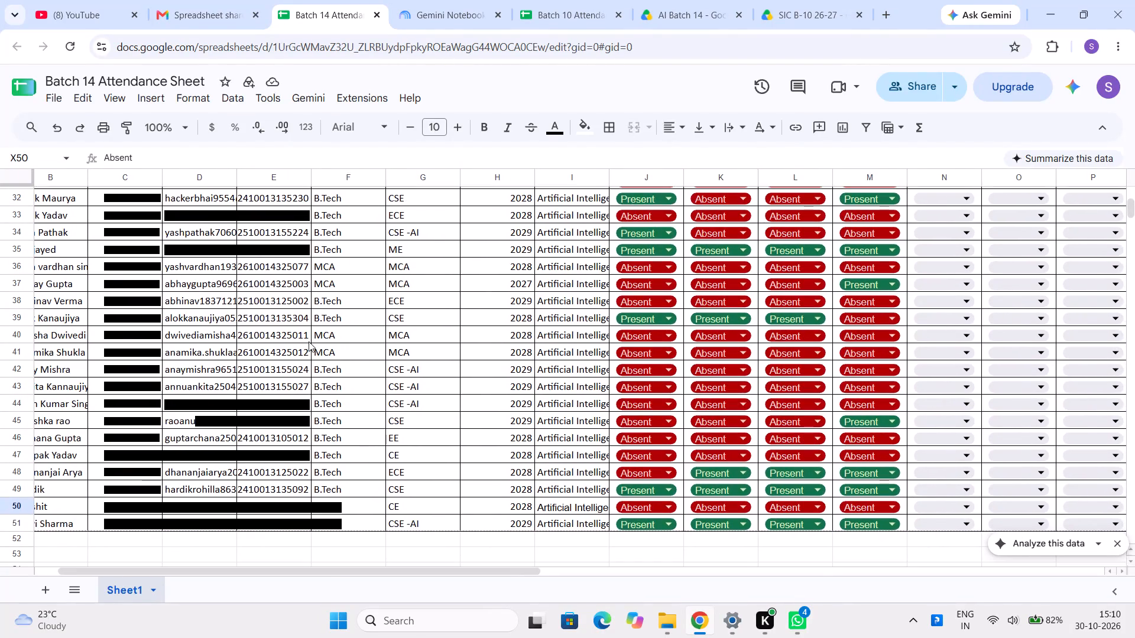
scroll(309, 341, left, 1)
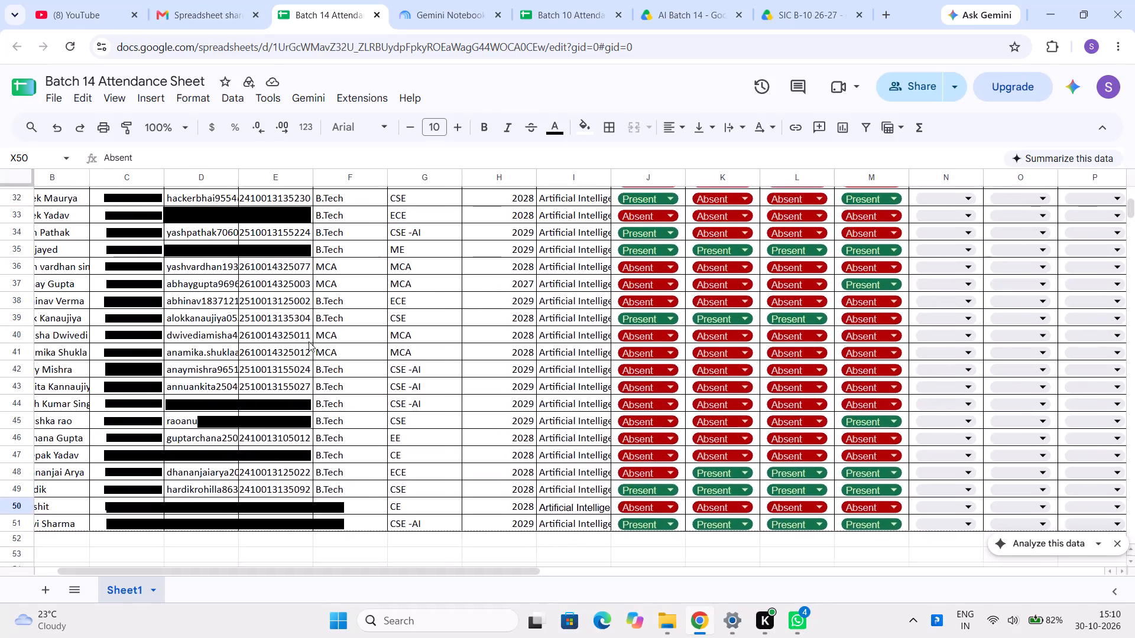
scroll(309, 341, left, 1)
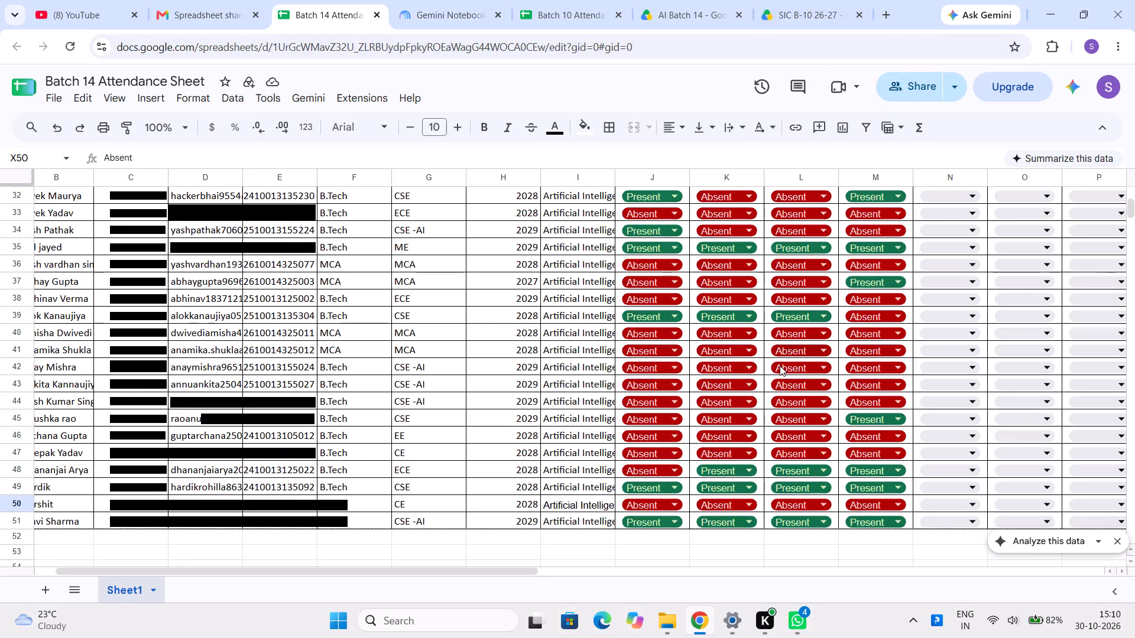
scroll(630, 313, up, 3)
scroll(630, 313, left, 2)
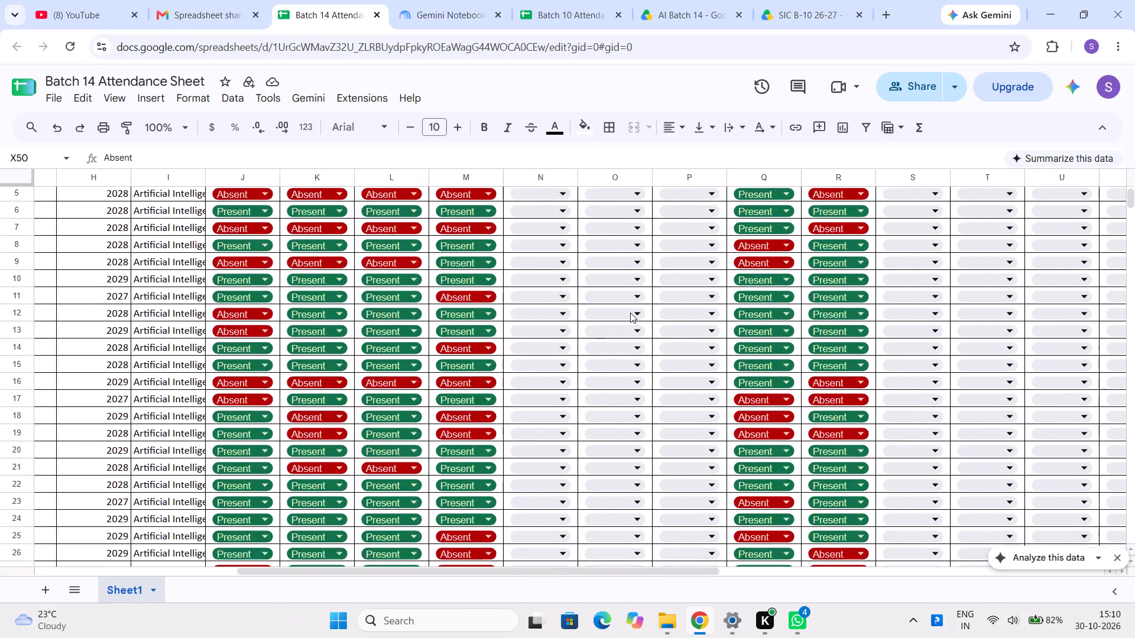
scroll(630, 313, left, 4)
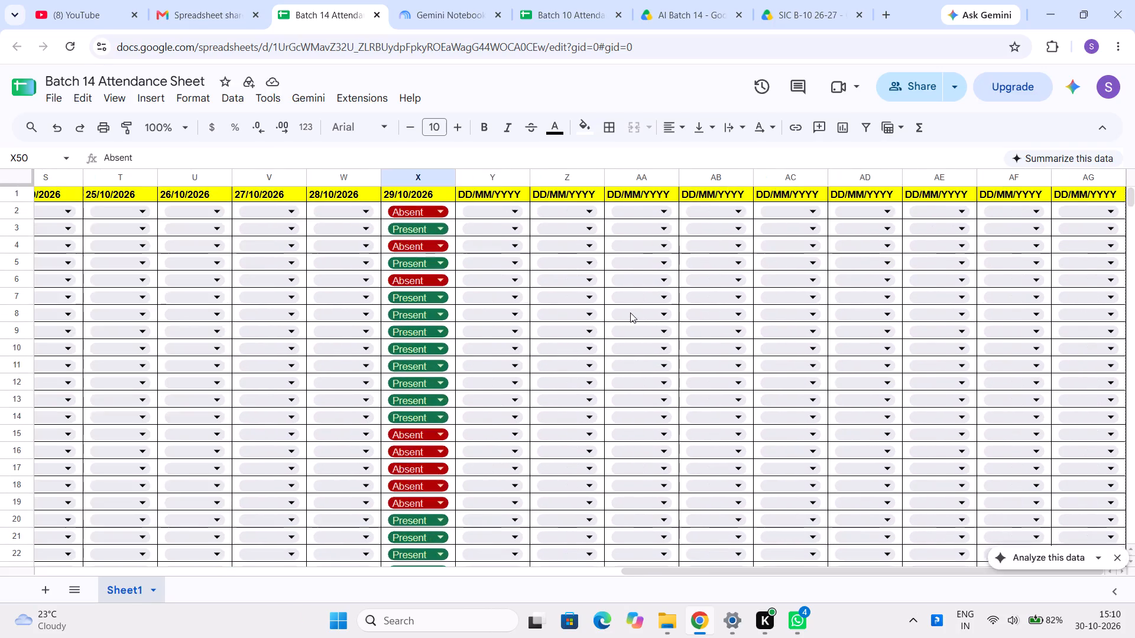
scroll(630, 313, left, 1)
scroll(630, 313, down, 1)
scroll(630, 313, up, 2)
scroll(630, 313, down, 2)
scroll(630, 313, up, 3)
scroll(630, 313, left, 2)
scroll(481, 312, right, 2)
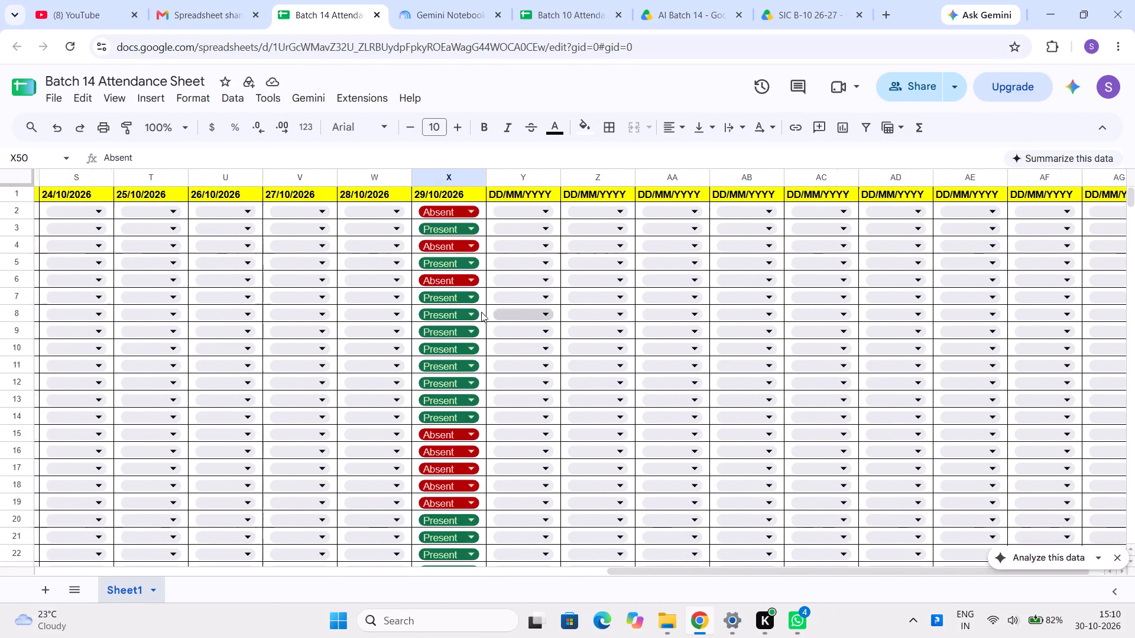
scroll(481, 312, right, 5)
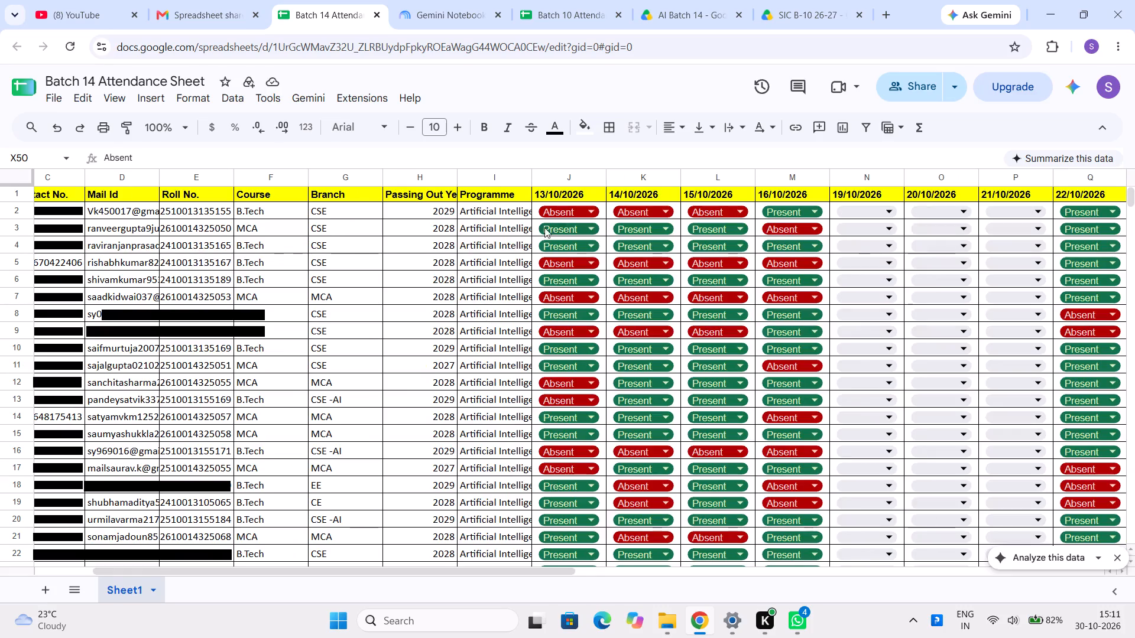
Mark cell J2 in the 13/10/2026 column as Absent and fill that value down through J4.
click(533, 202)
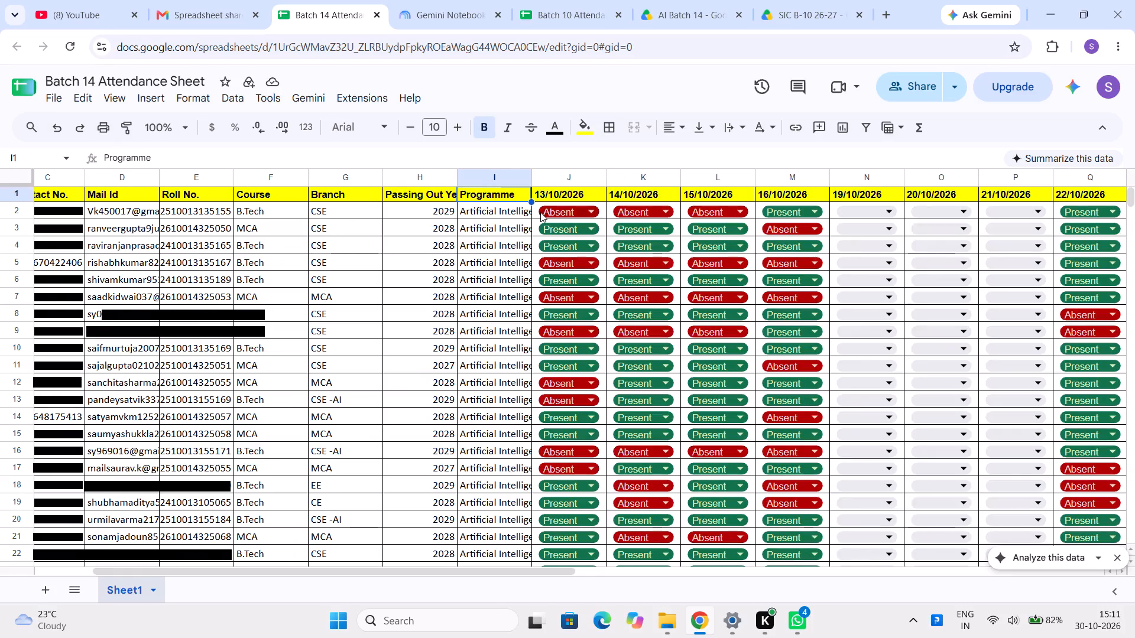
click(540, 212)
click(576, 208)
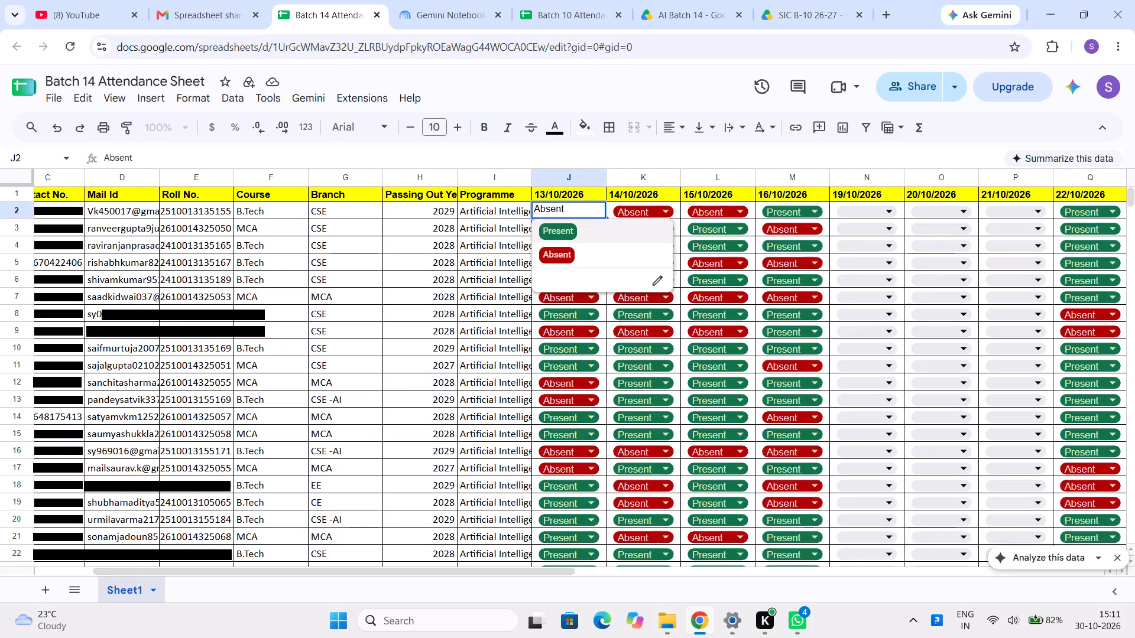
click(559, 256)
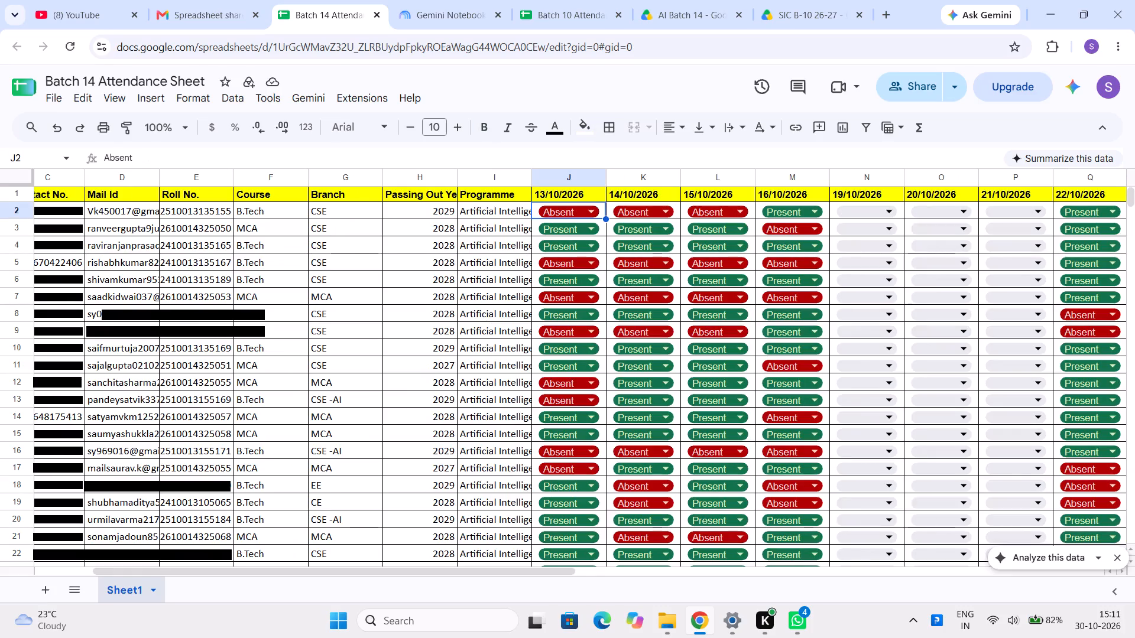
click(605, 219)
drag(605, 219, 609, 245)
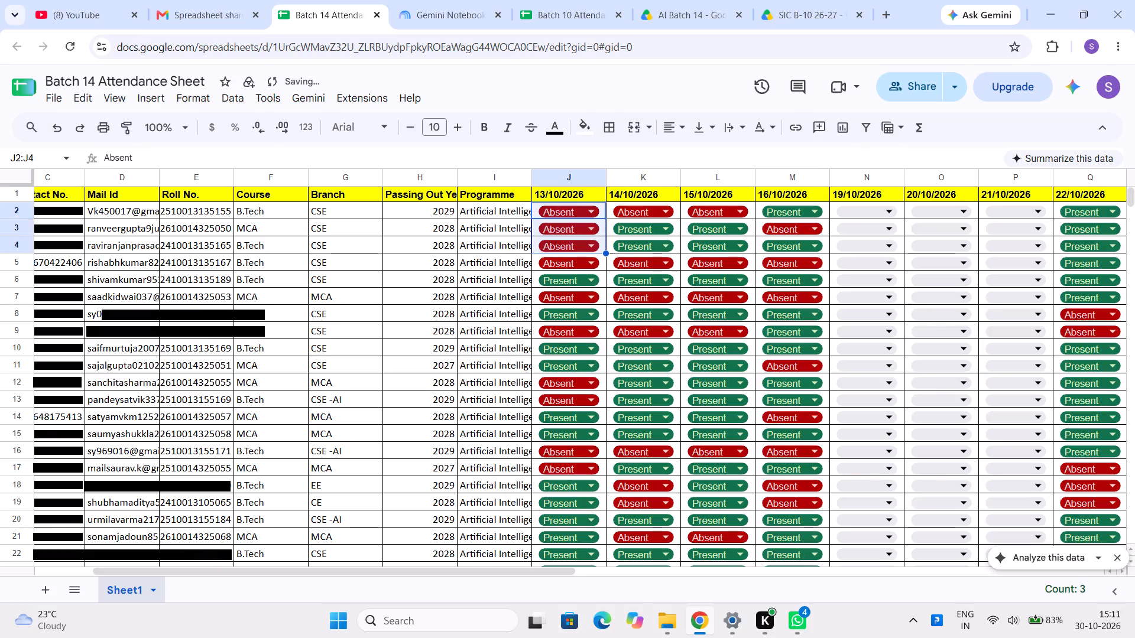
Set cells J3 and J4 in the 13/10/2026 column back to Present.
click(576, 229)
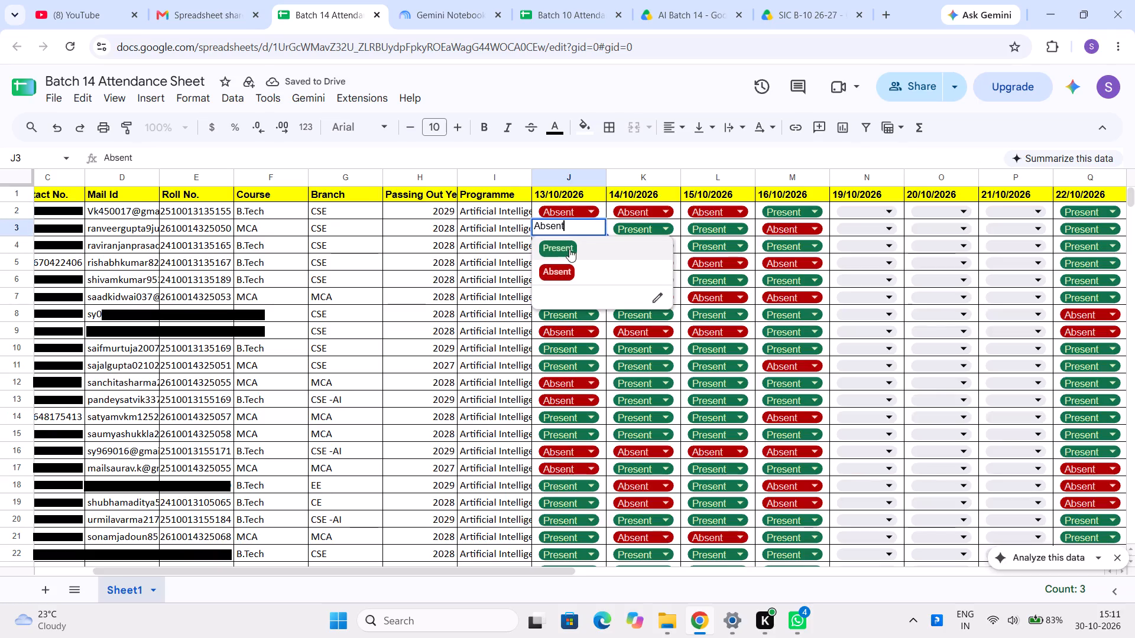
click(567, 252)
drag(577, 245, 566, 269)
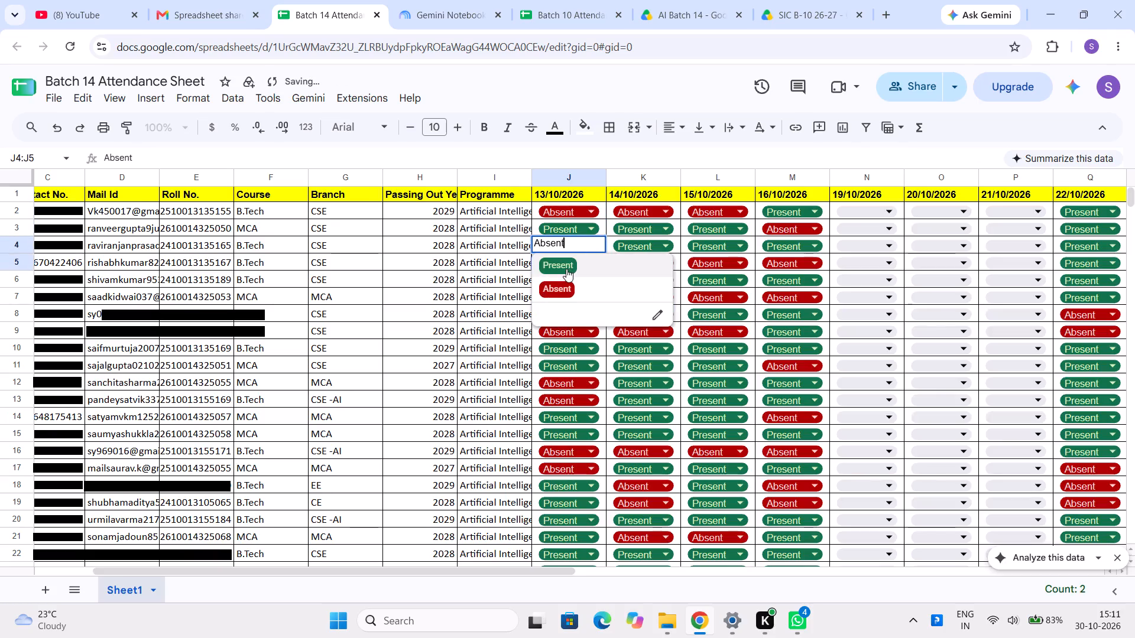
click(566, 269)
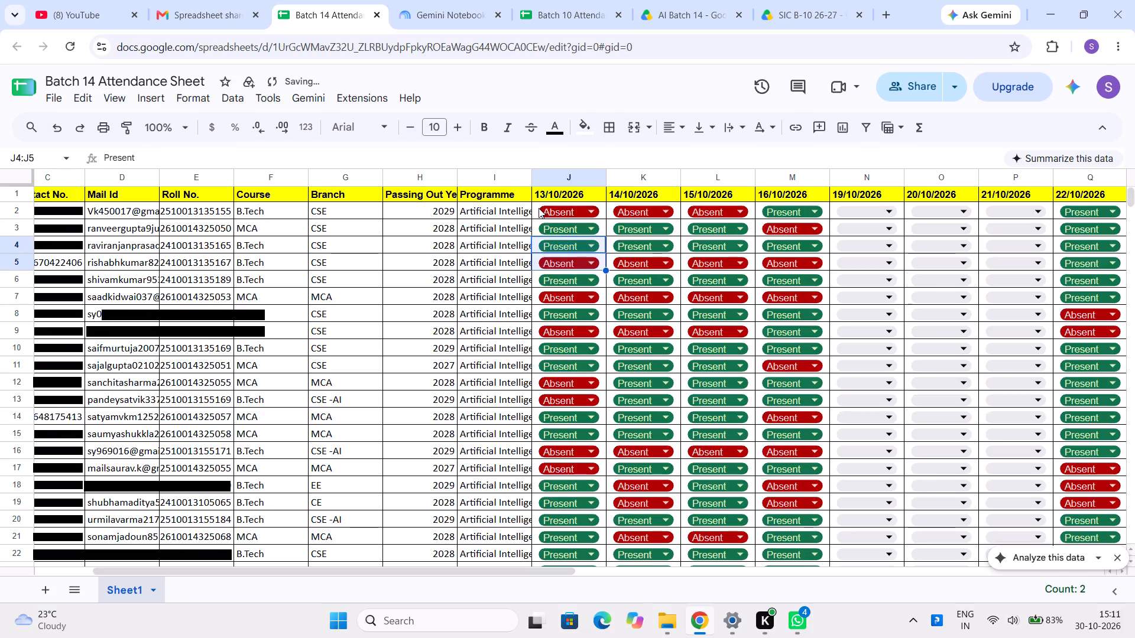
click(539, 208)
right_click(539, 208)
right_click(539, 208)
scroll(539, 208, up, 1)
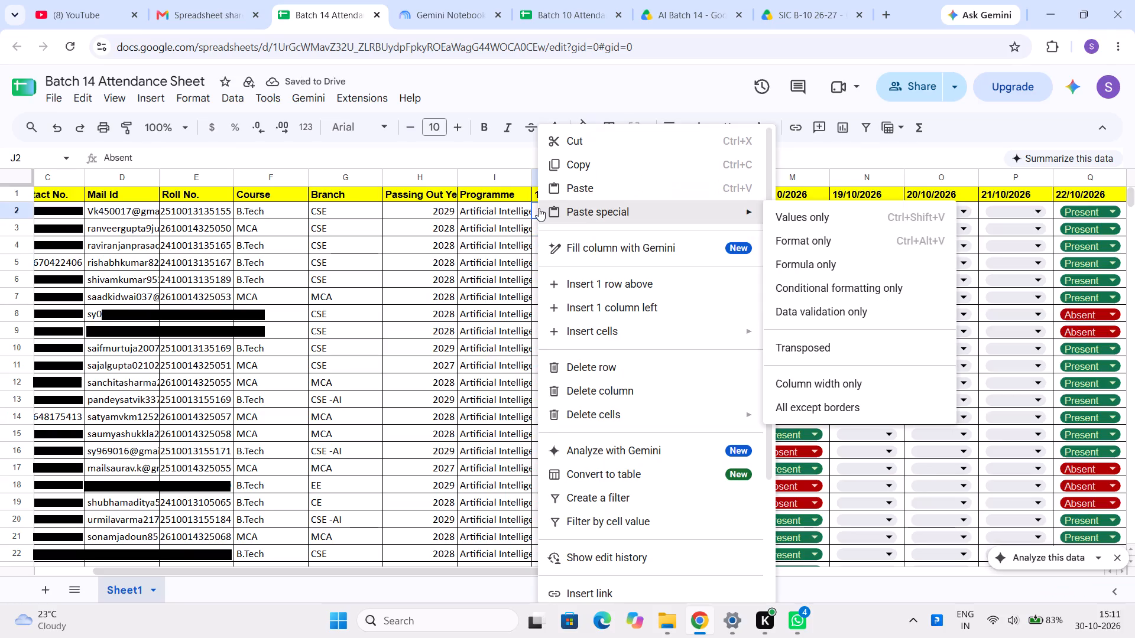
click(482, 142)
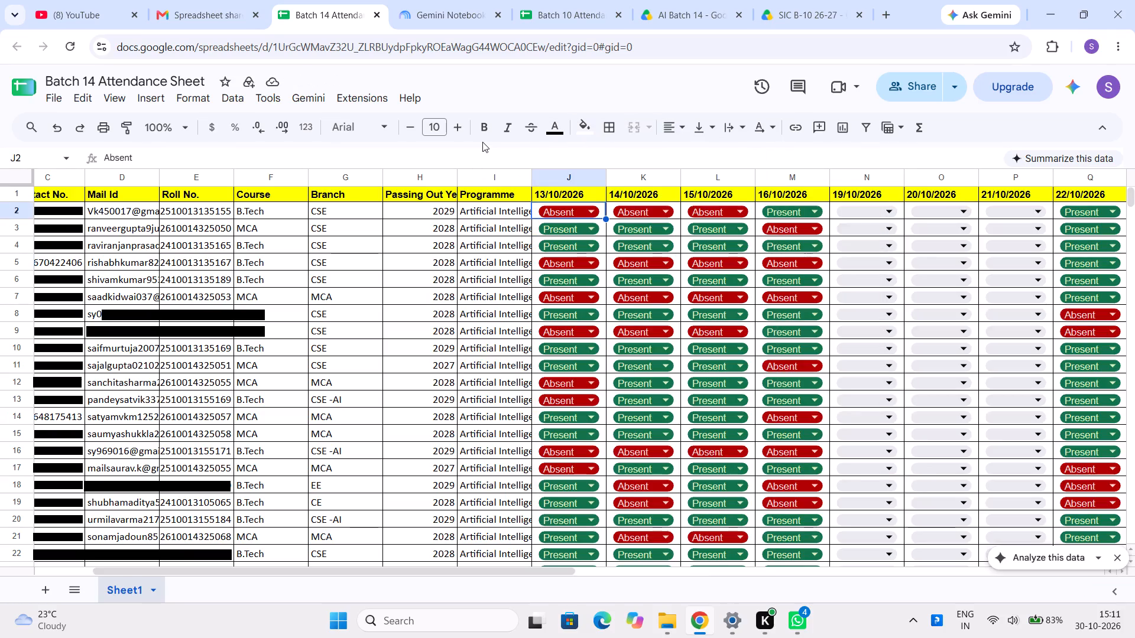